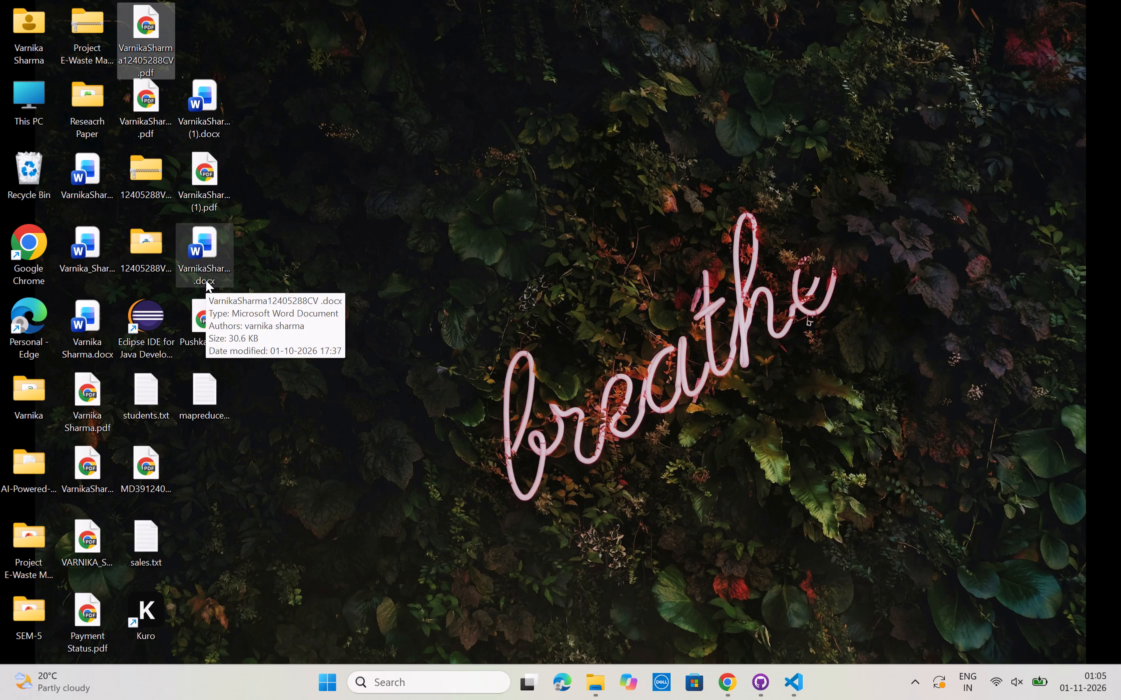
# Open the desktop's CV Word document last modified 01-10-2026 in Word.
pyautogui.doubleClick(208, 242)
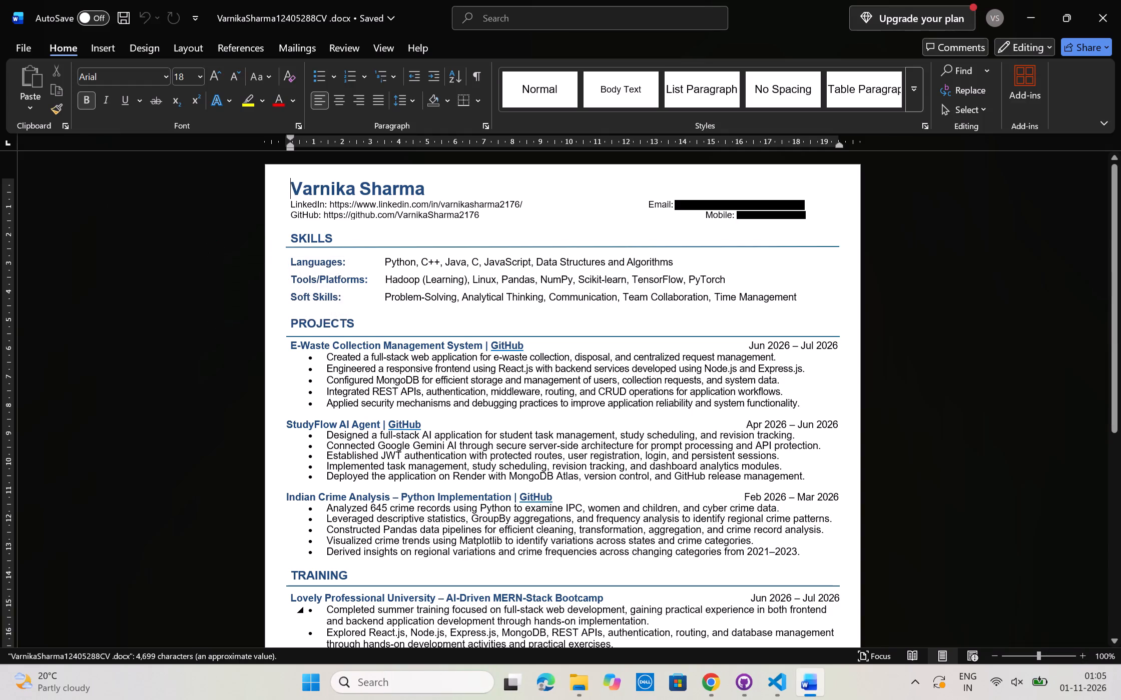
# Extend the date of the coding problems achievement to "Sept 2026-Present".
pyautogui.scroll(-2, 672, 493)
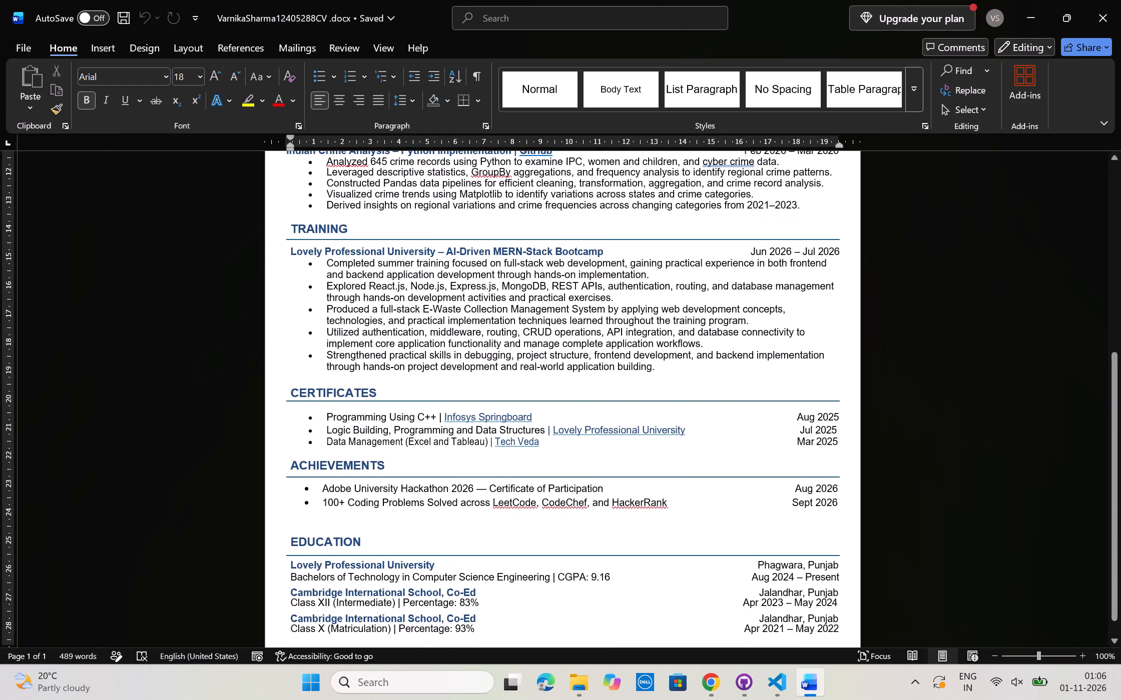
pyautogui.scroll(-1, 477, 523)
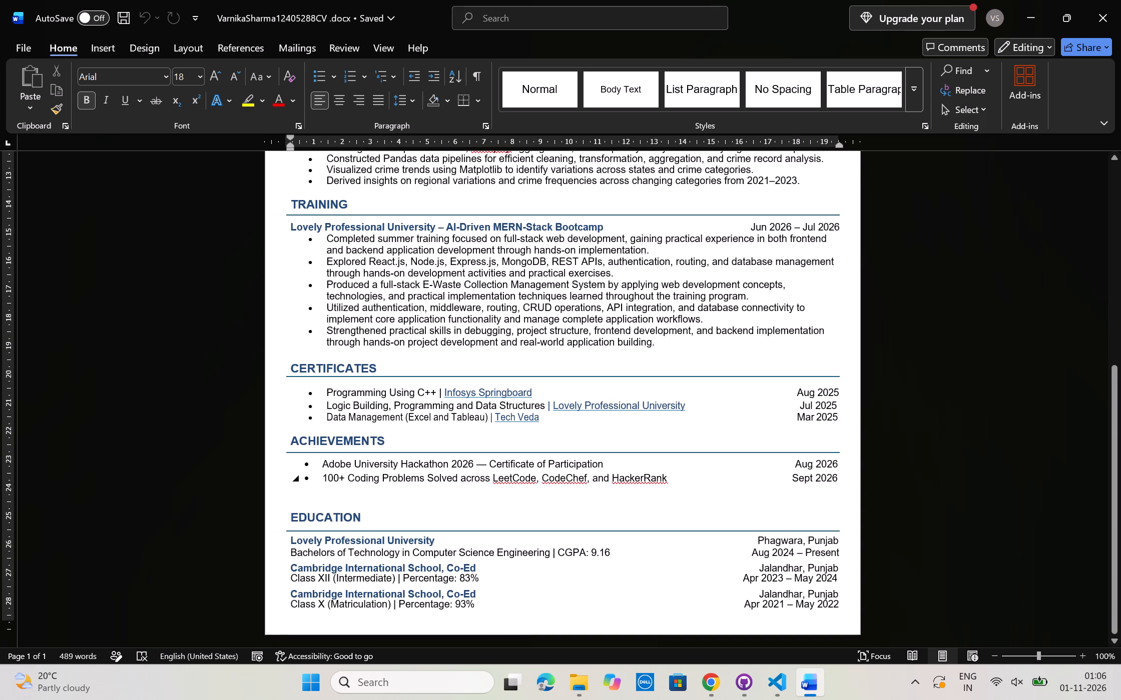
pyautogui.click(841, 482)
pyautogui.press('-')
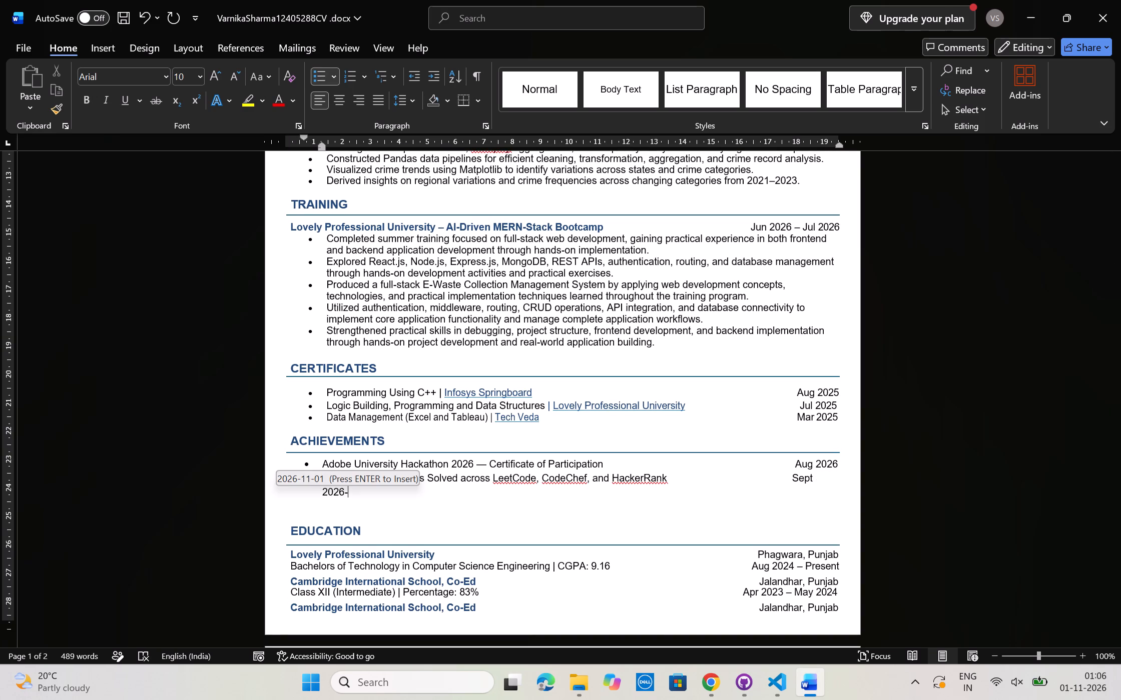
pyautogui.write('resent')
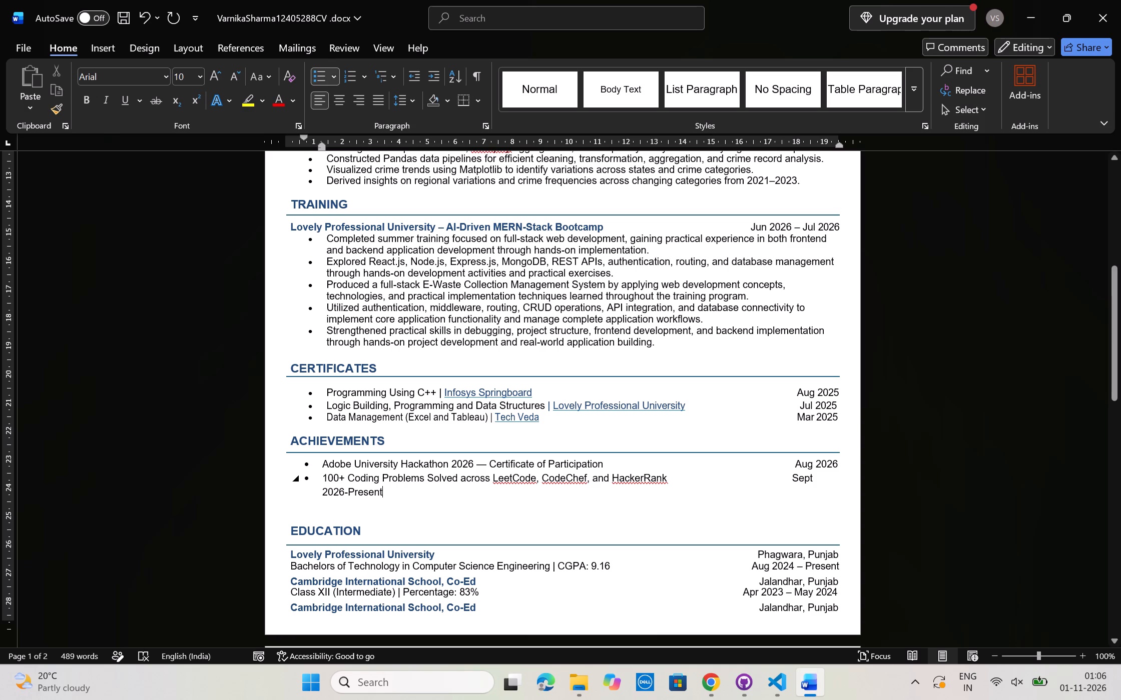
# Adjust the spacing before the coding problems achievement's date so it fits on one line, aligned with the right text edge.
pyautogui.click(790, 476)
pyautogui.press('Right')
pyautogui.press('BackSpace')
pyautogui.press('BackSpace')
pyautogui.press('BackSpace')
pyautogui.press('BackSpace')
pyautogui.press('BackSpace')
pyautogui.press('BackSpace')
pyautogui.press('BackSpace')
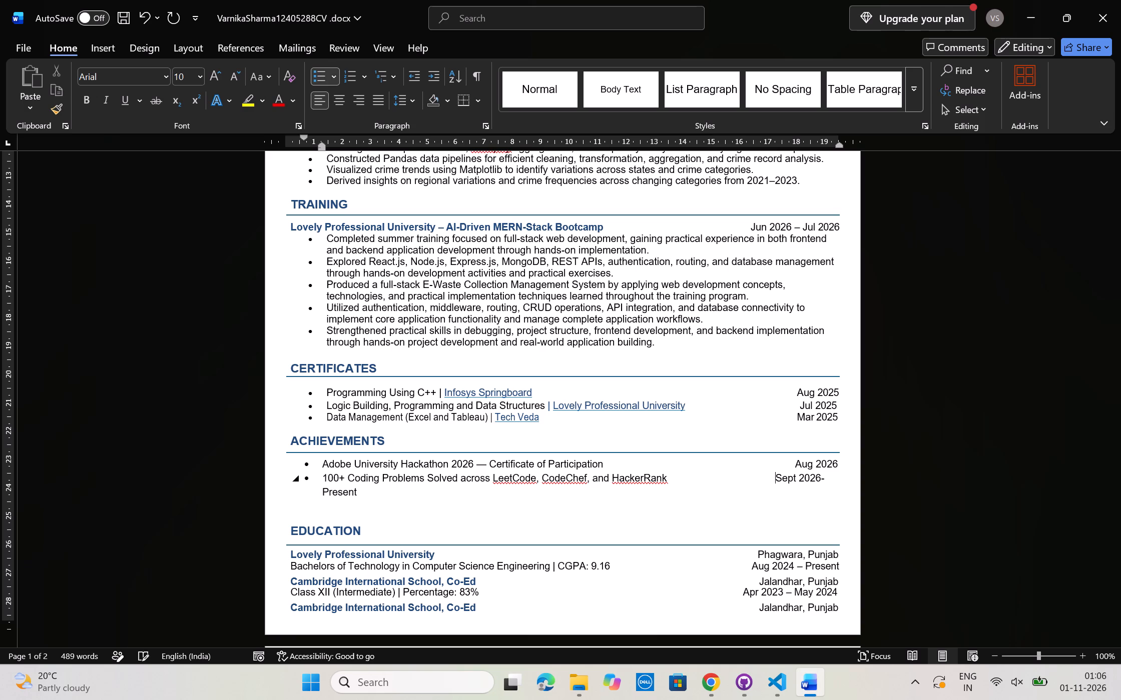
pyautogui.press('BackSpace')
pyautogui.press('BackSpace')
pyautogui.press('BackSpace')
pyautogui.press('BackSpace')
pyautogui.press('BackSpace')
pyautogui.press('BackSpace')
pyautogui.press('BackSpace')
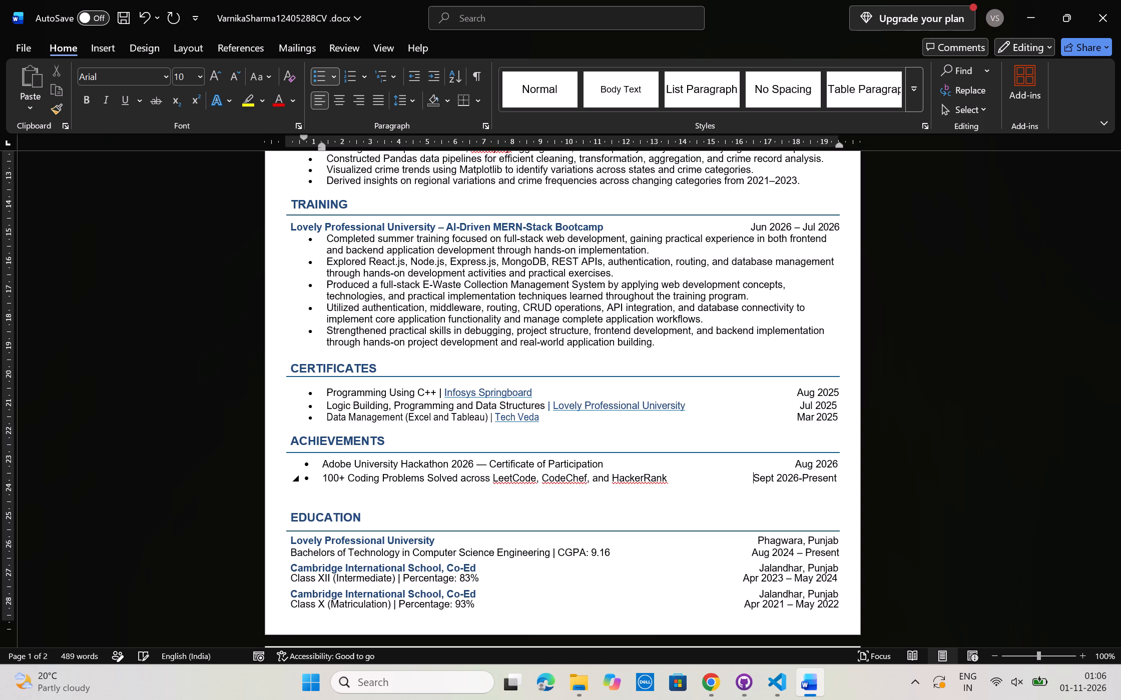
pyautogui.press('BackSpace')
pyautogui.press('space')
pyautogui.press('space')
pyautogui.press('space')
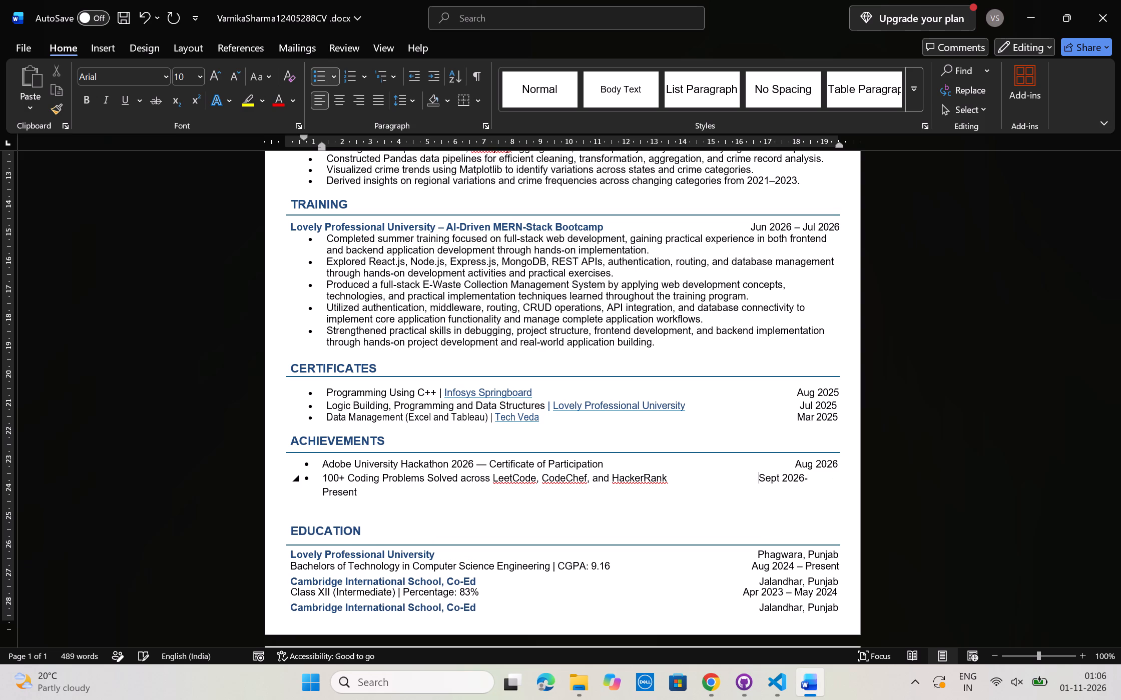
pyautogui.press('BackSpace')
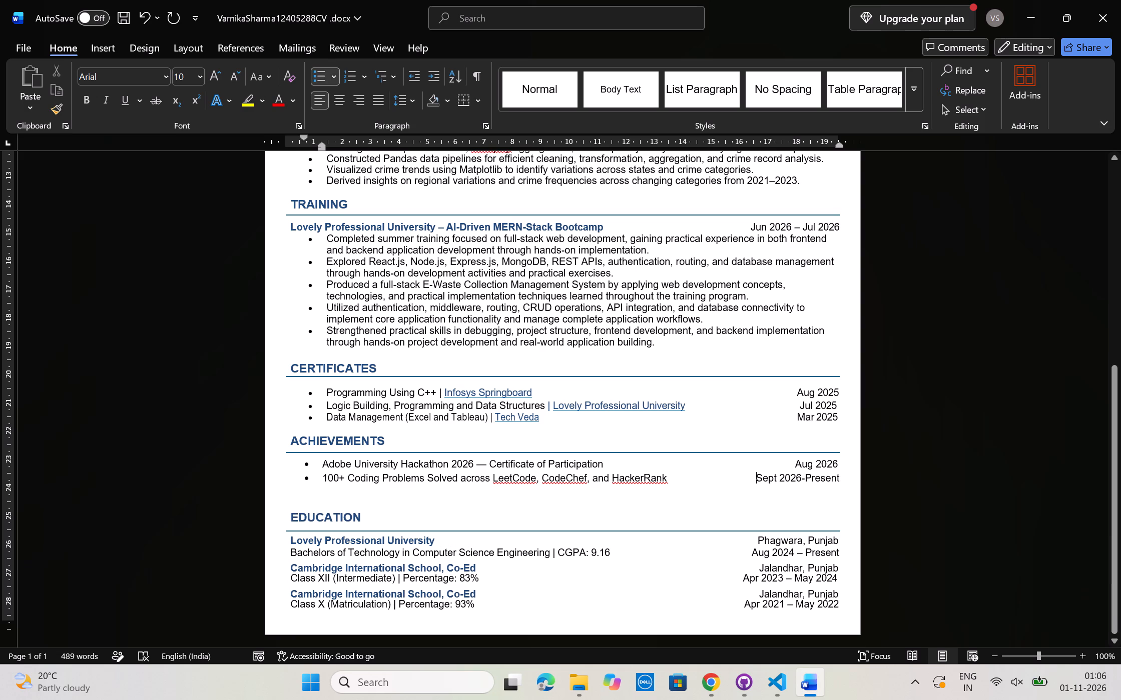
pyautogui.click(938, 497)
# Delete the Class X (Matriculation) school entry from the Education section.
pyautogui.scroll(-4, 666, 503)
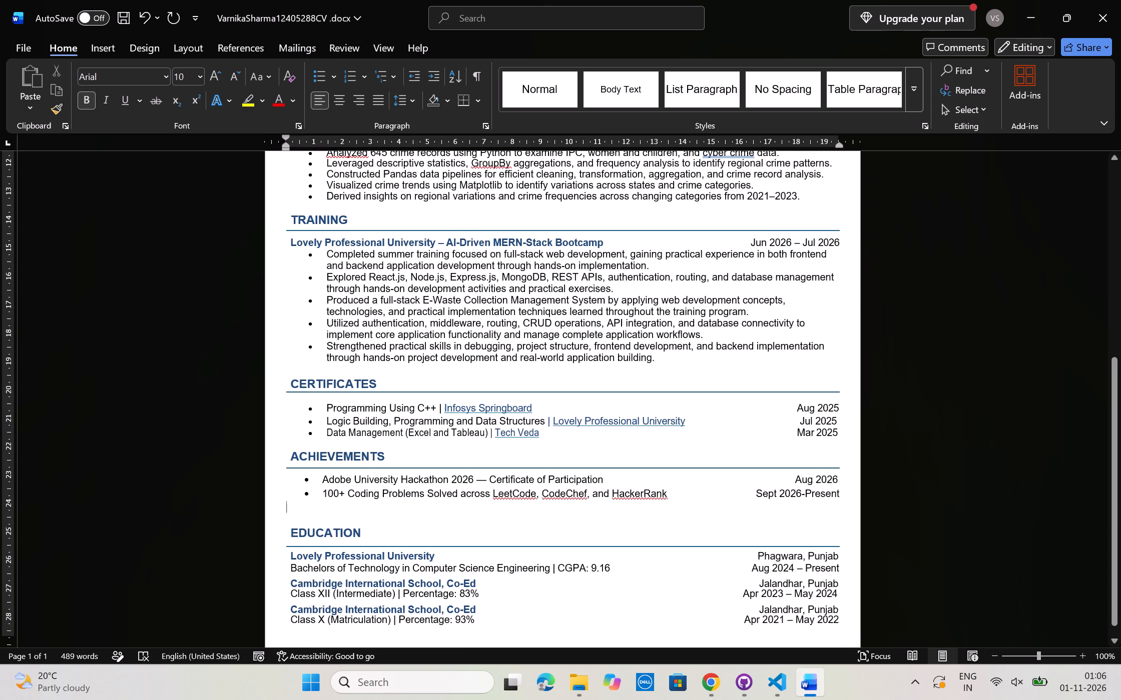
pyautogui.moveTo(289, 609); pyautogui.dragTo(913, 636)
pyautogui.press('BackSpace')
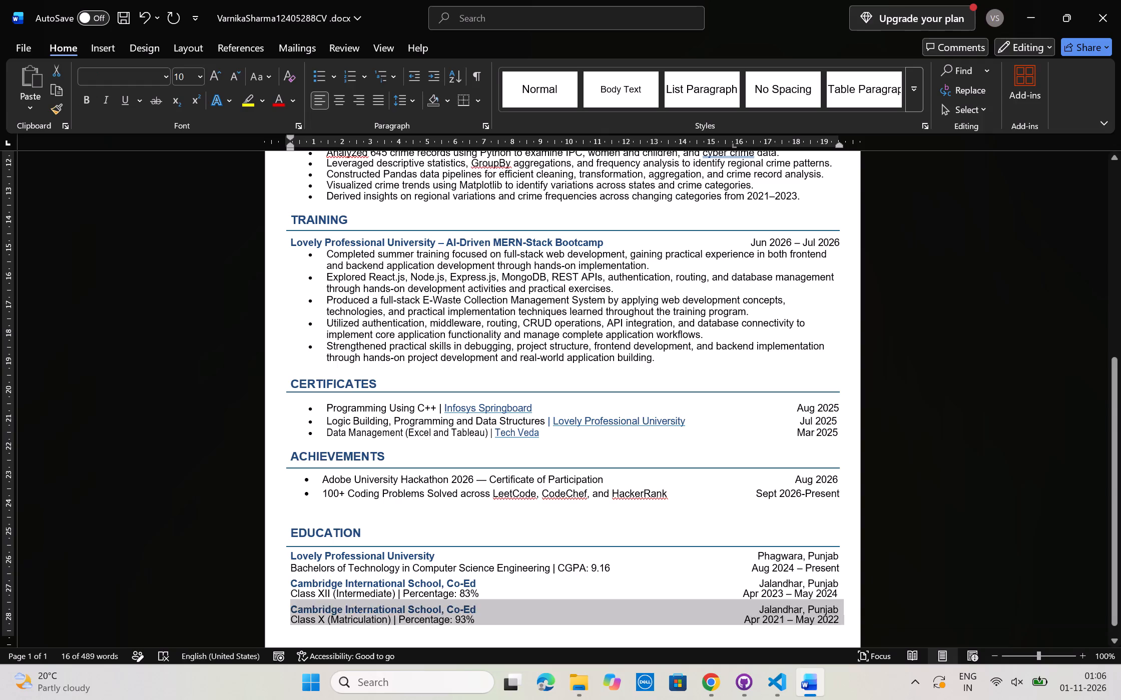
# Increase the page's top margin slightly and check the layout of the whole CV.
pyautogui.scroll(-6, 535, 586)
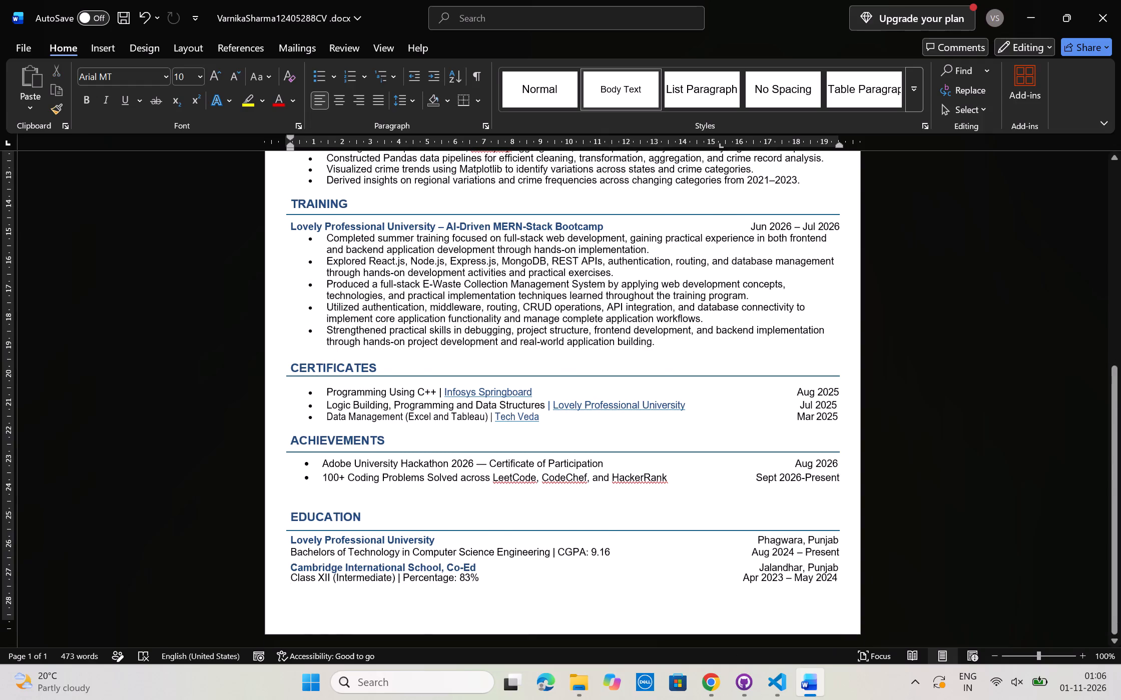
pyautogui.scroll(10, 535, 586)
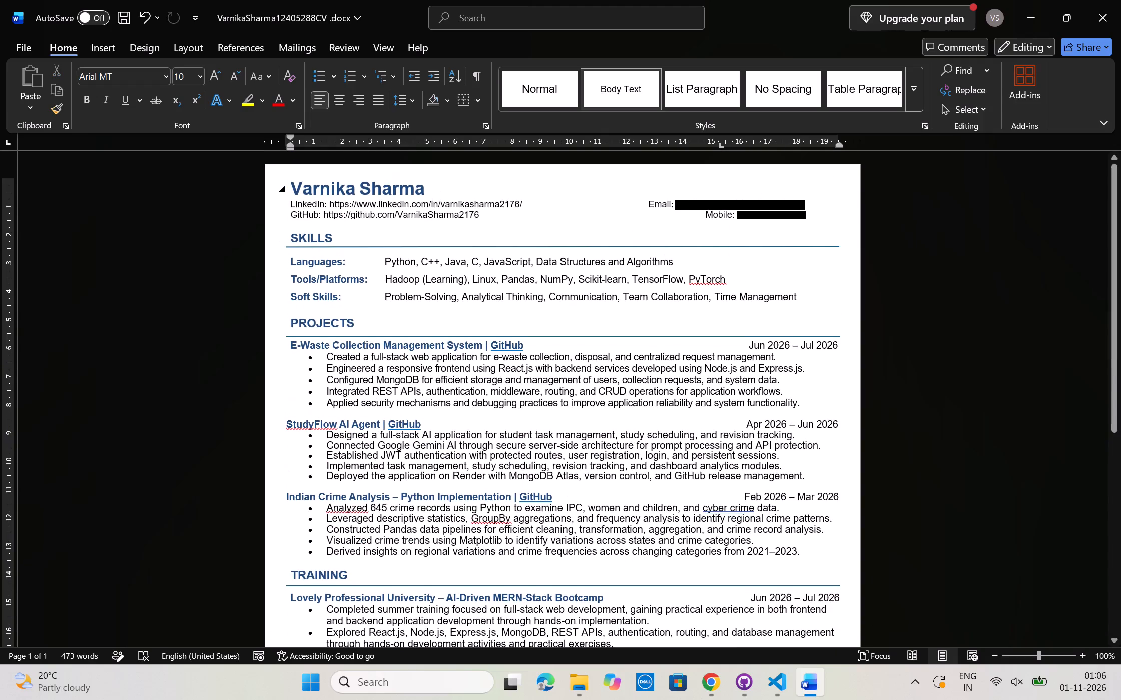
pyautogui.moveTo(11, 180); pyautogui.dragTo(11, 189)
pyautogui.scroll(-7, 425, 593)
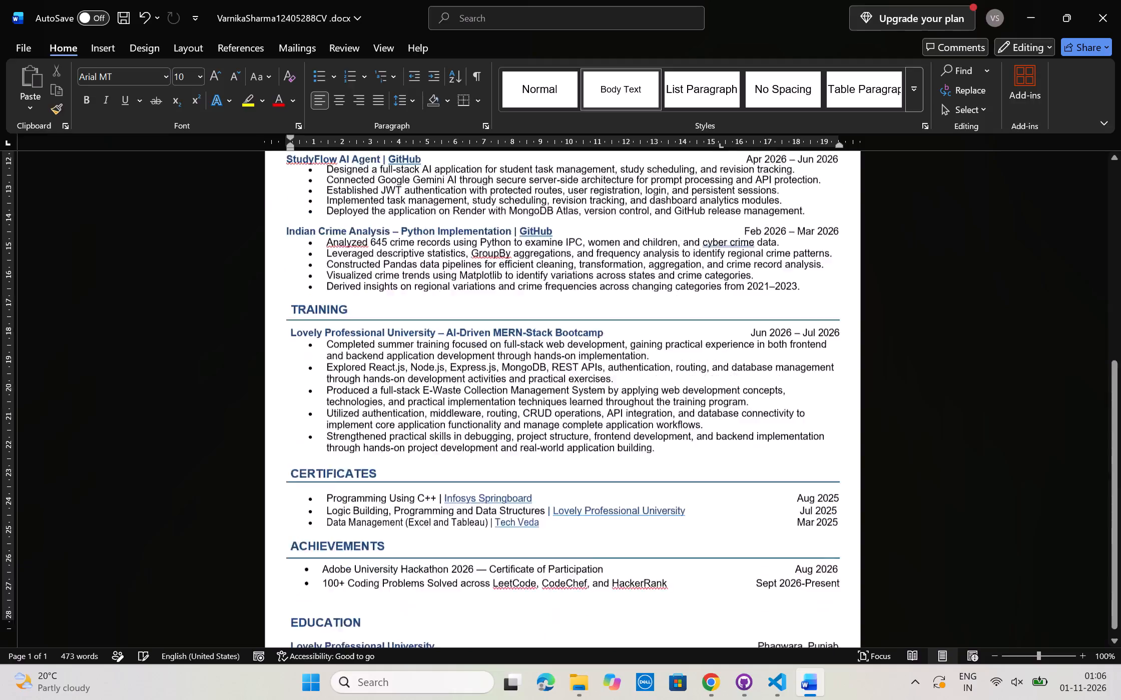
pyautogui.scroll(7, 425, 593)
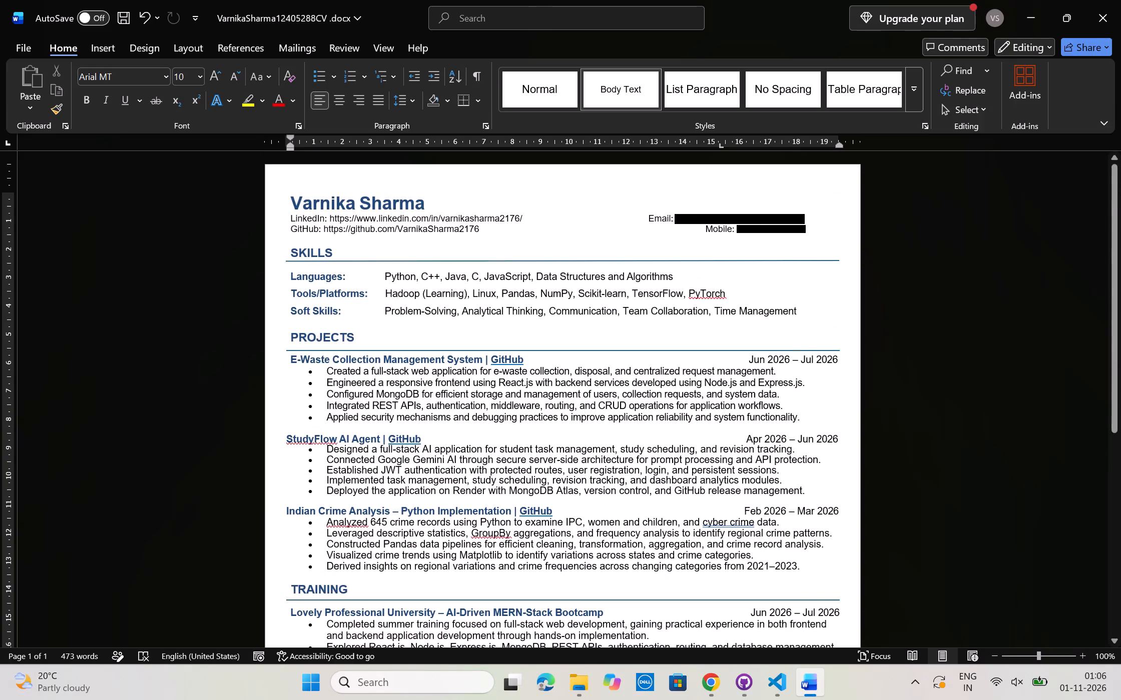
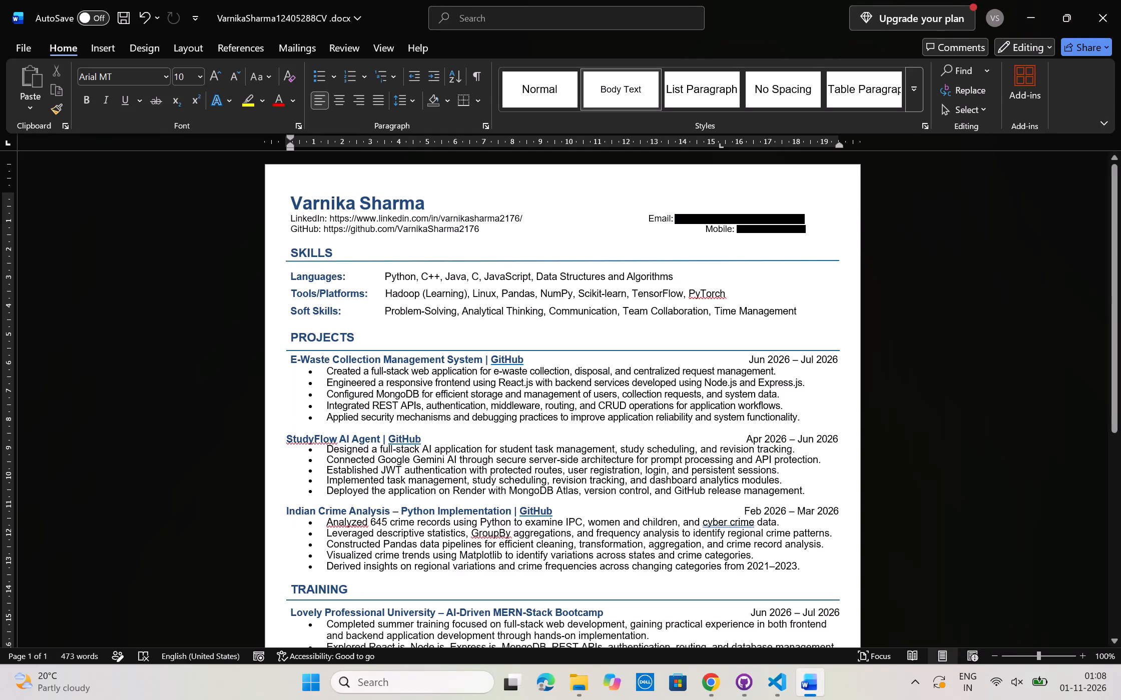
# Remove the space before the Languages, Tools/Platforms and Soft Skills paragraphs in the Skills section.
pyautogui.moveTo(290, 270); pyautogui.dragTo(357, 307)
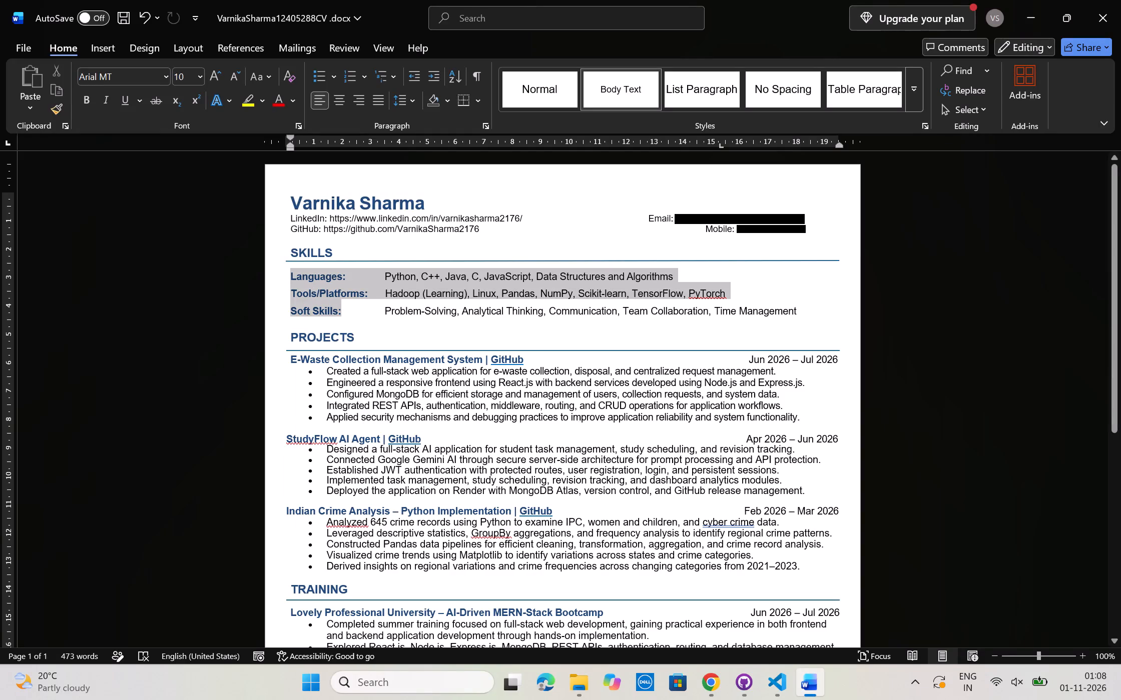
pyautogui.moveTo(357, 307); pyautogui.dragTo(766, 315)
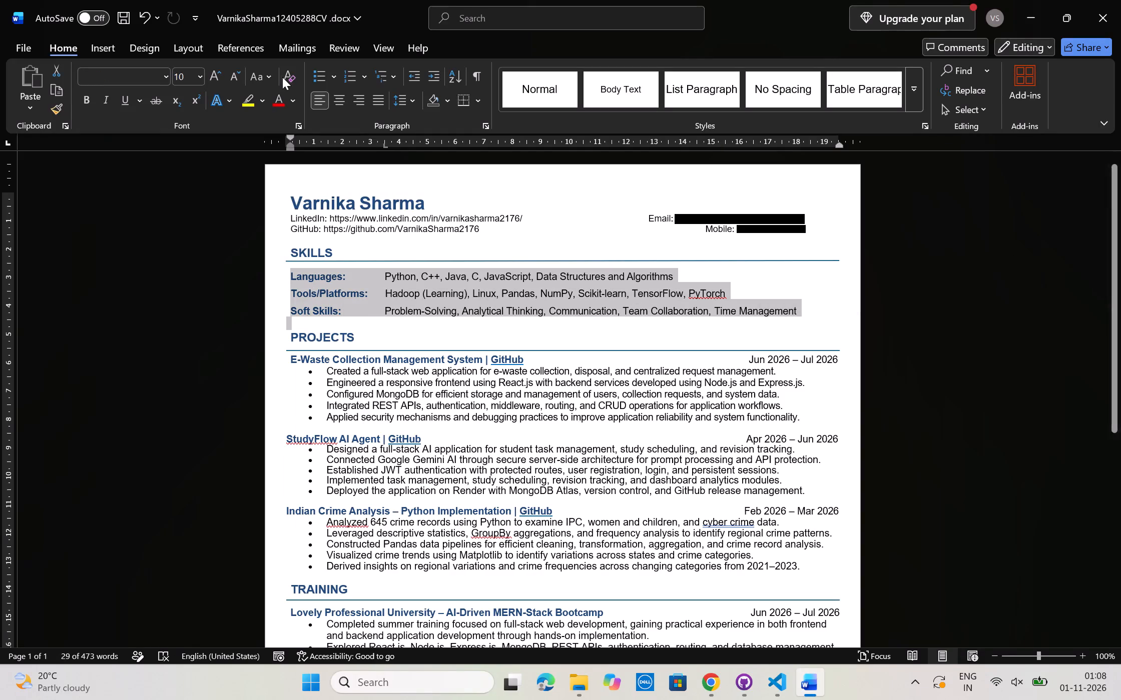
pyautogui.click(418, 105)
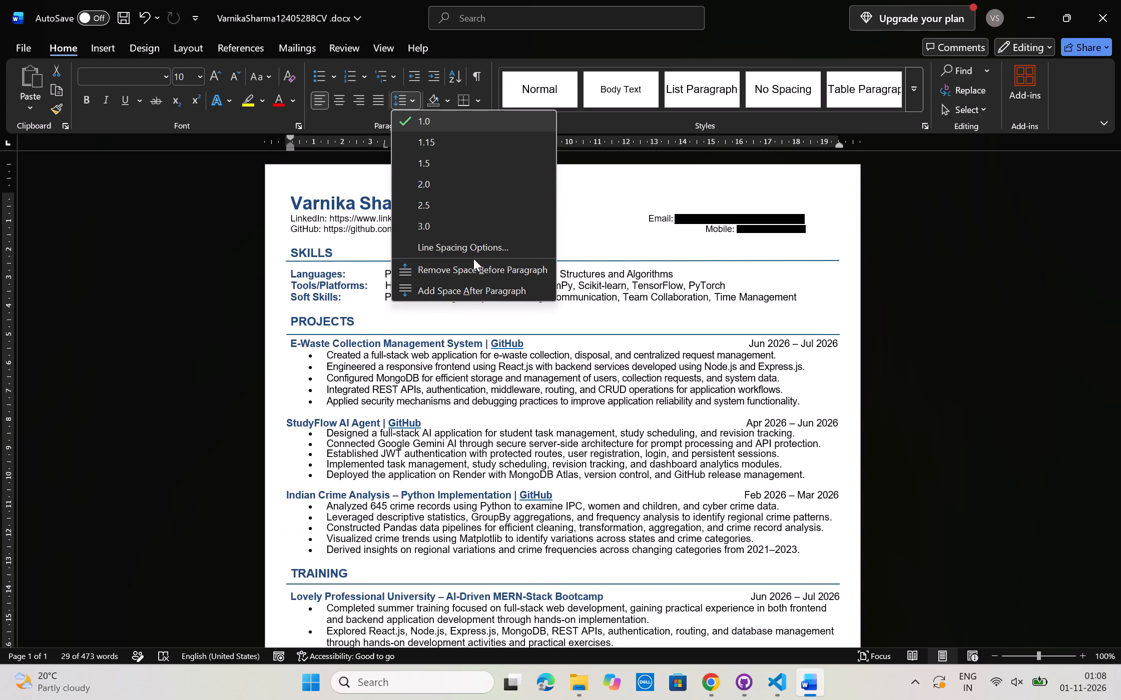
pyautogui.click(470, 271)
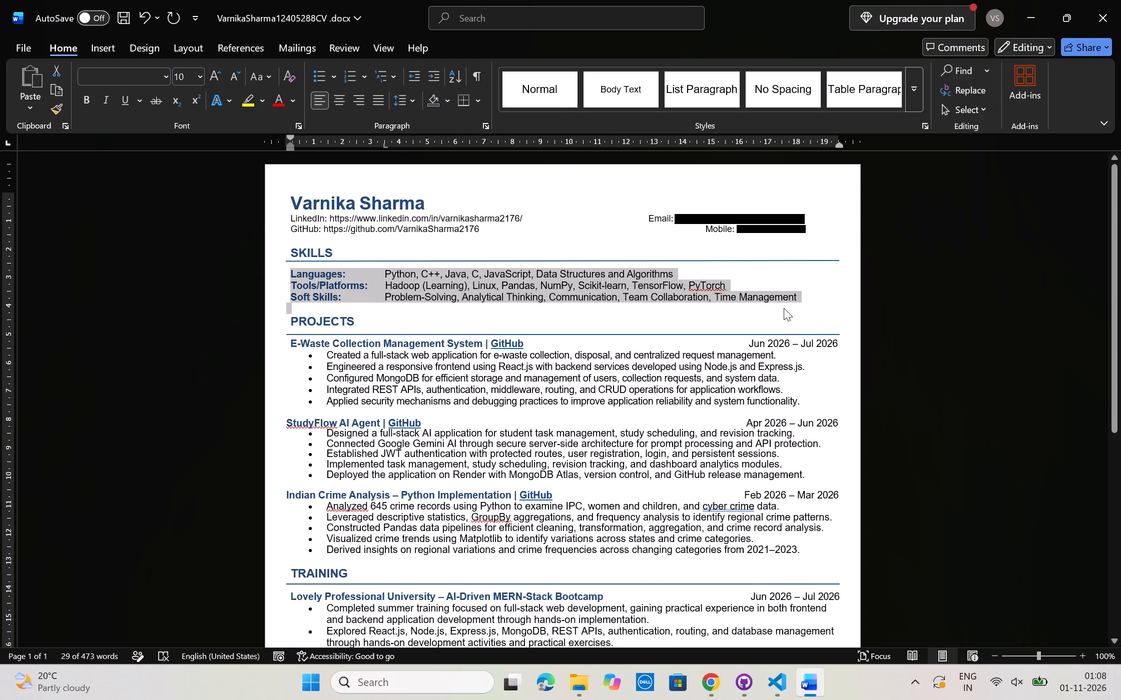
pyautogui.click(1027, 276)
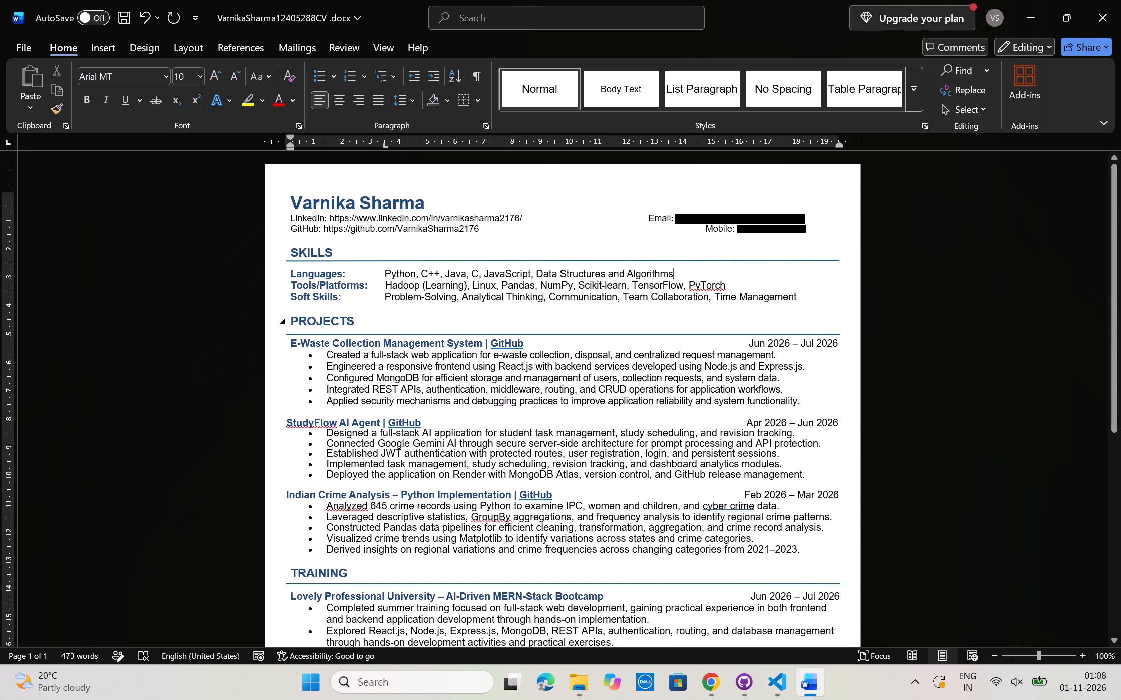
pyautogui.scroll(-6, 502, 451)
pyautogui.scroll(4, 502, 451)
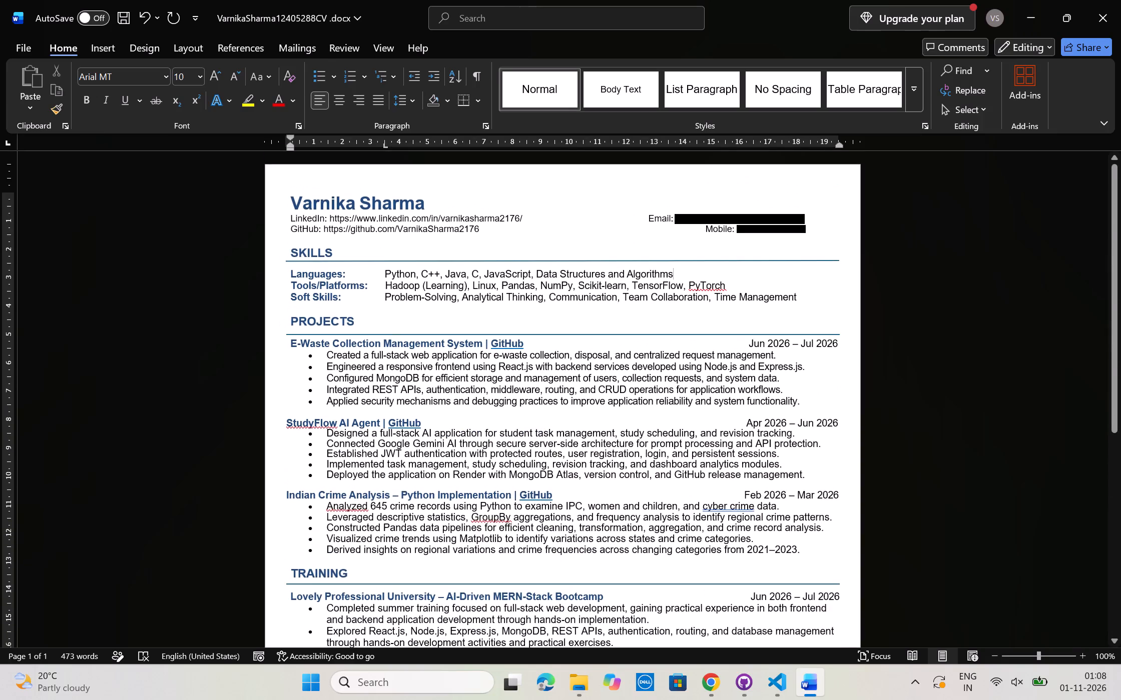
pyautogui.click(811, 299)
# Remove the underline from the Infosys Springboard, Lovely Professional University and Tech Veda links in the Certificates section.
pyautogui.scroll(-10, 629, 403)
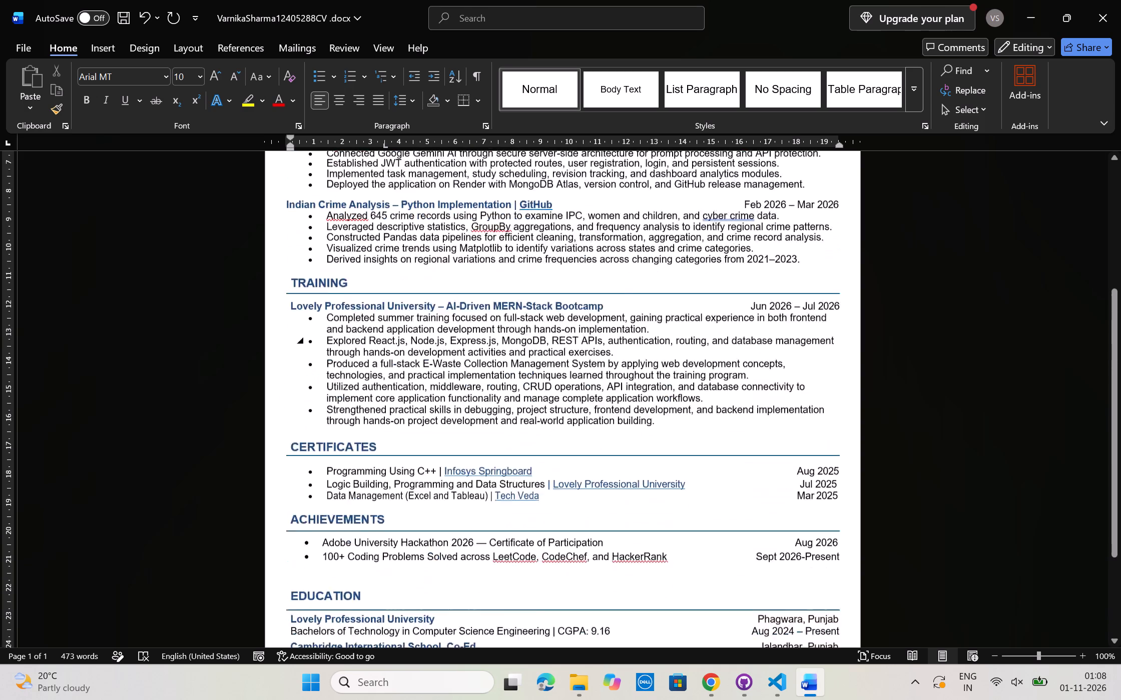
pyautogui.scroll(-1, 629, 403)
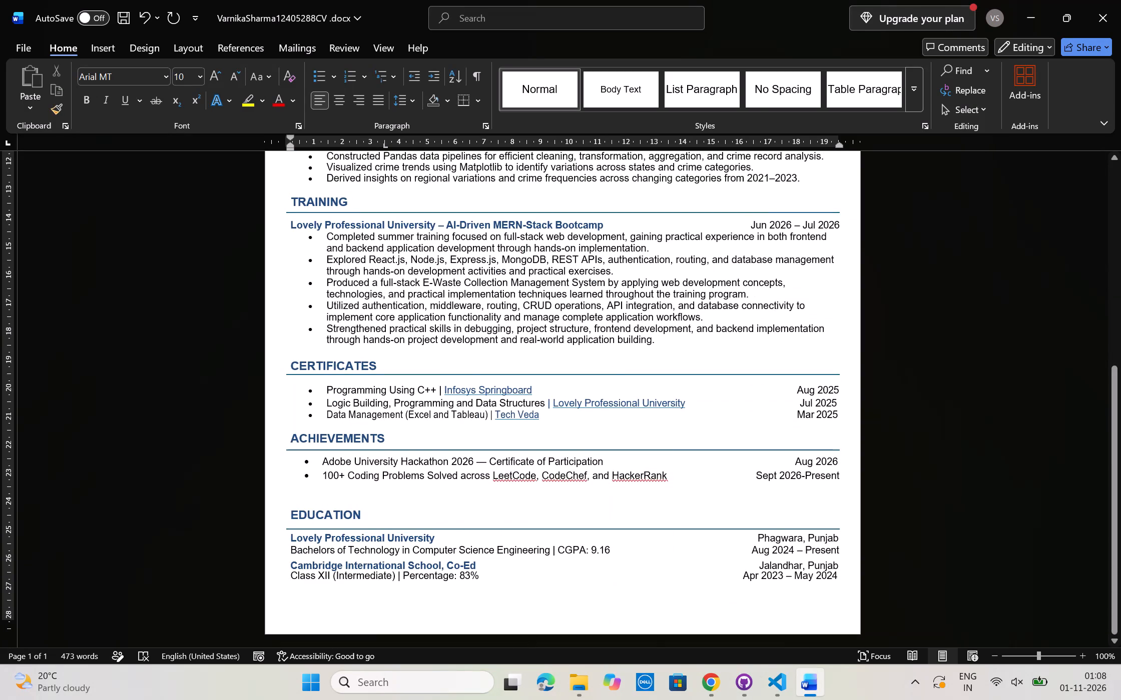
pyautogui.moveTo(442, 388); pyautogui.dragTo(531, 390)
pyautogui.click(589, 386)
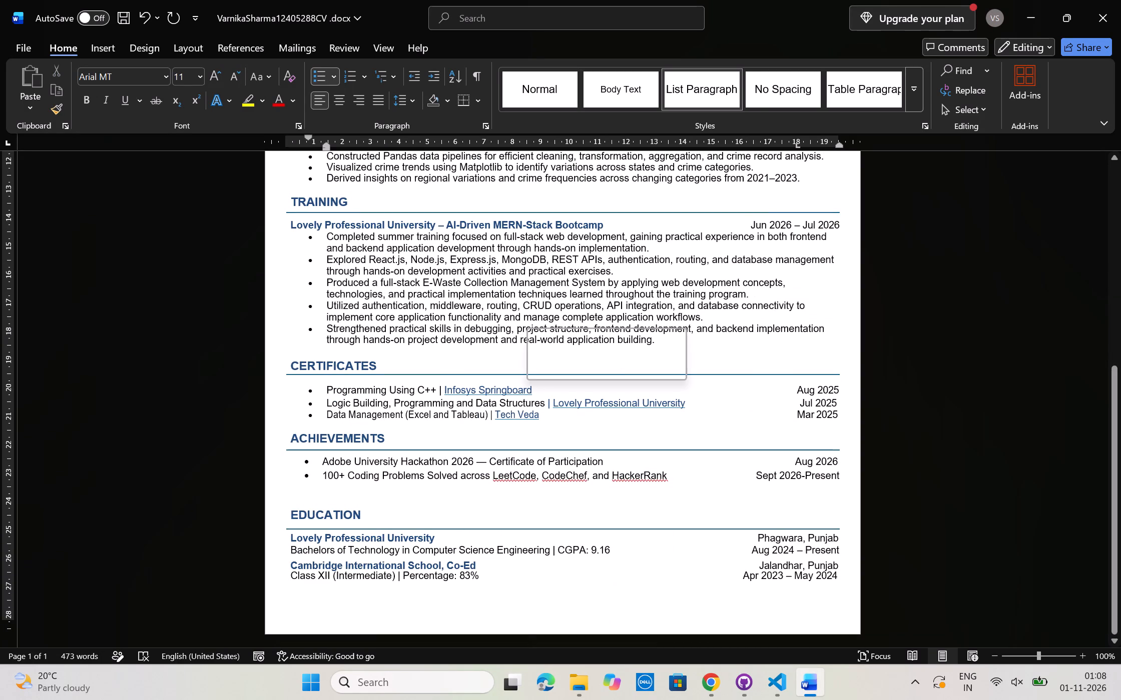
pyautogui.moveTo(442, 387); pyautogui.dragTo(533, 390)
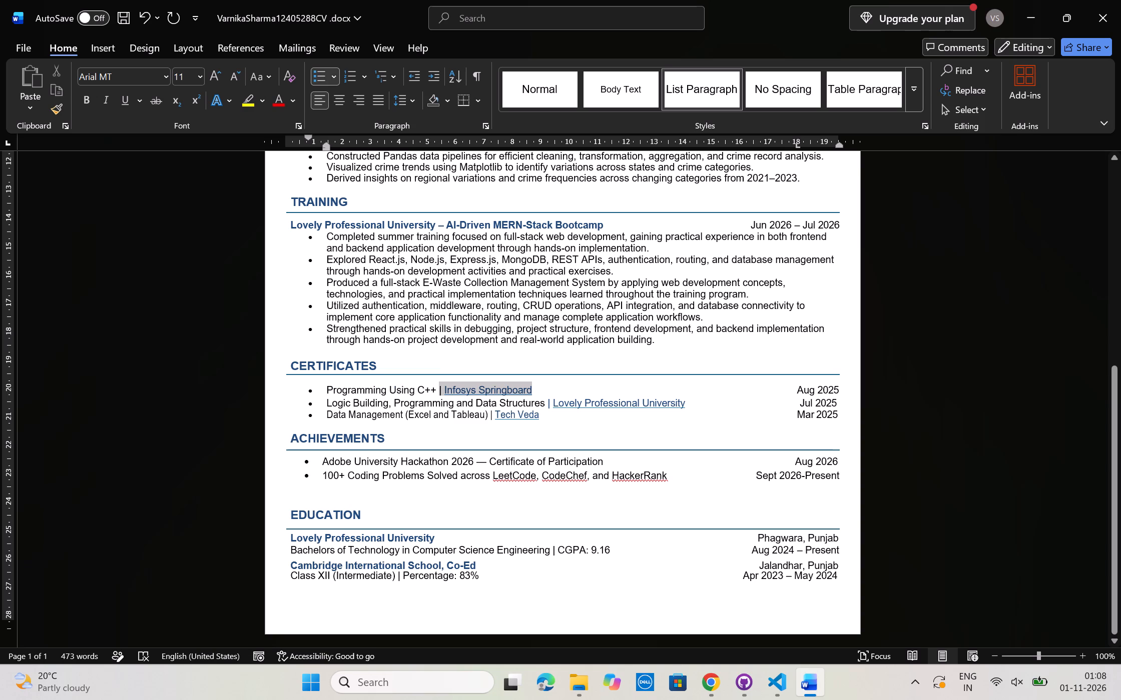
pyautogui.moveTo(533, 390); pyautogui.dragTo(536, 388)
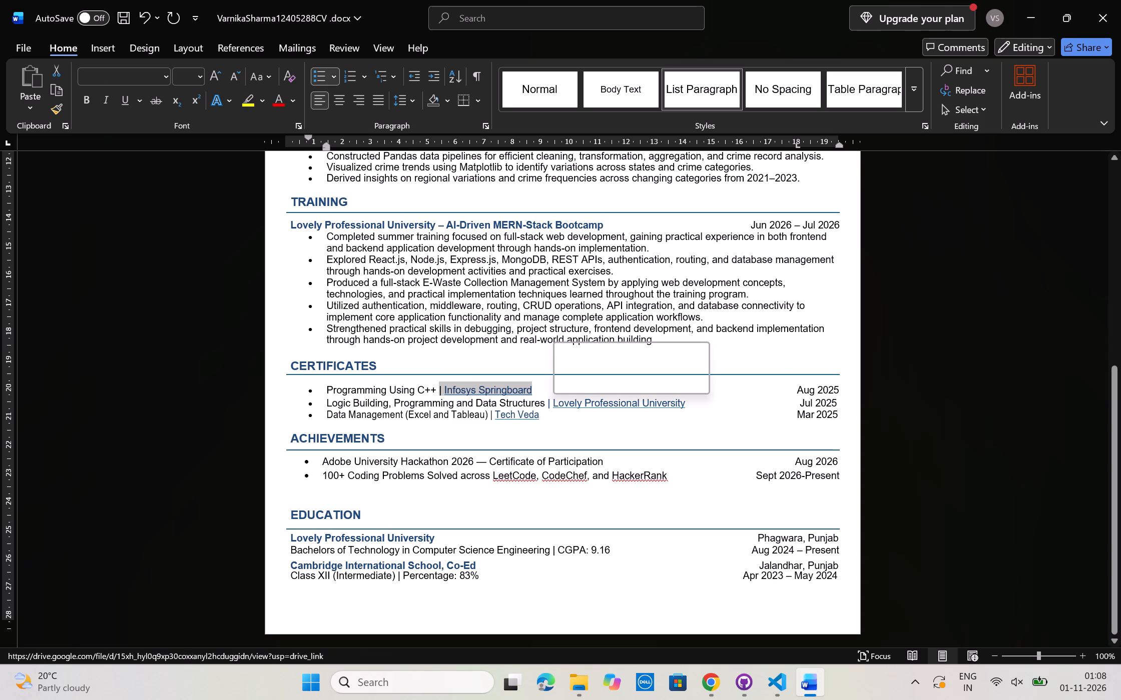
pyautogui.keyDown('ctrl'); pyautogui.moveTo(551, 401); pyautogui.dragTo(718, 398); pyautogui.keyUp('ctrl')
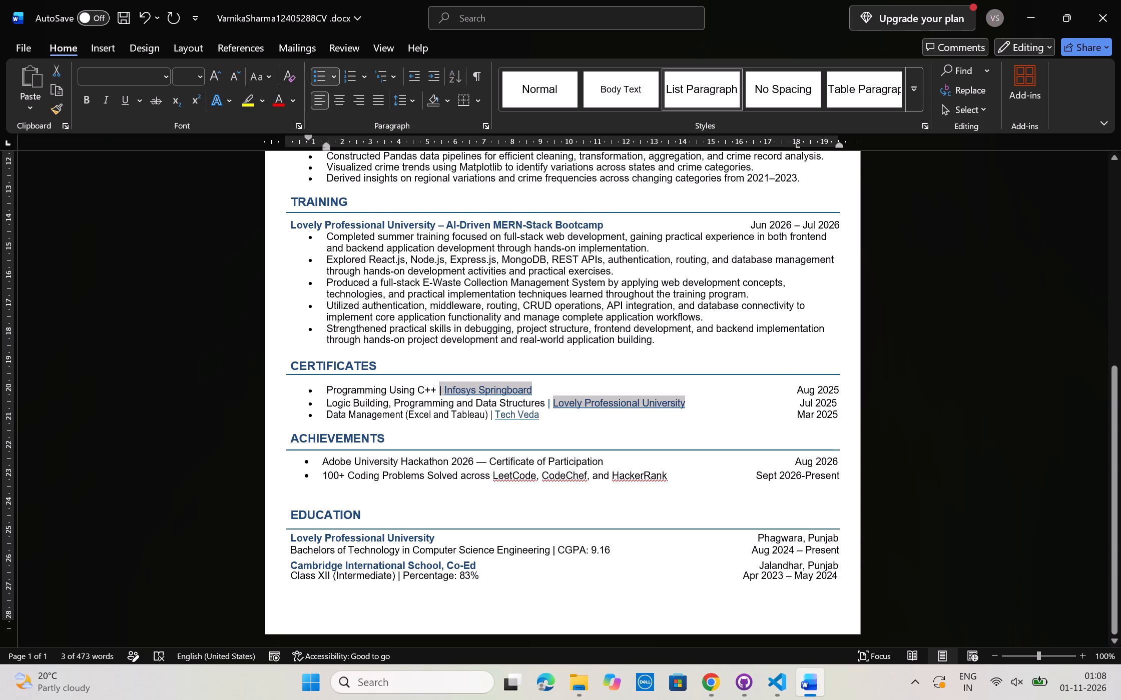
pyautogui.keyDown('ctrl'); pyautogui.moveTo(492, 417); pyautogui.dragTo(537, 424); pyautogui.keyUp('ctrl')
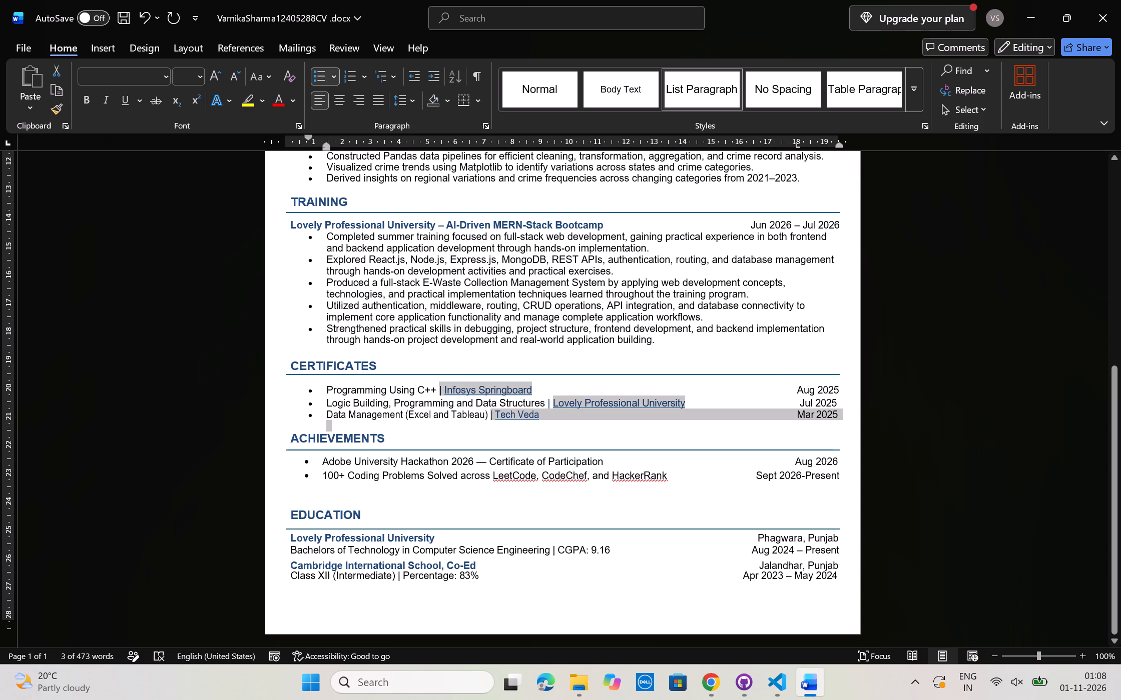
pyautogui.keyDown('ctrl'); pyautogui.moveTo(537, 424); pyautogui.dragTo(550, 424); pyautogui.keyUp('ctrl')
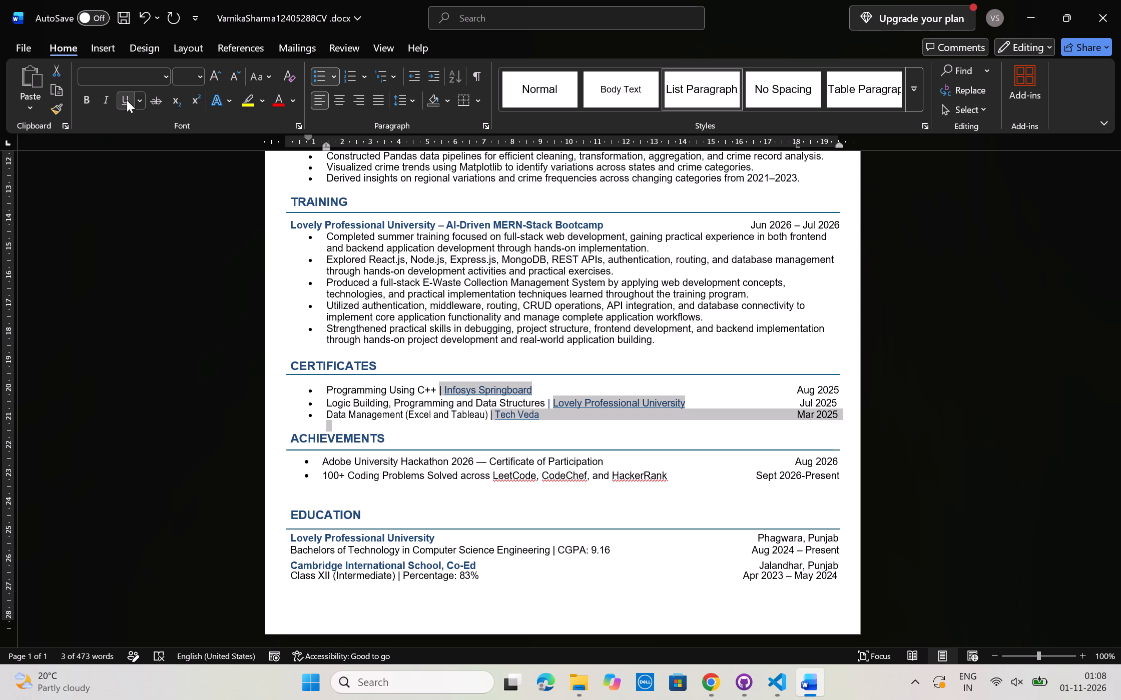
pyautogui.keyDown('ctrl'); pyautogui.click(128, 100); pyautogui.keyUp('ctrl')
pyautogui.keyDown('ctrl'); pyautogui.click(128, 100); pyautogui.keyUp('ctrl')
pyautogui.click(576, 430)
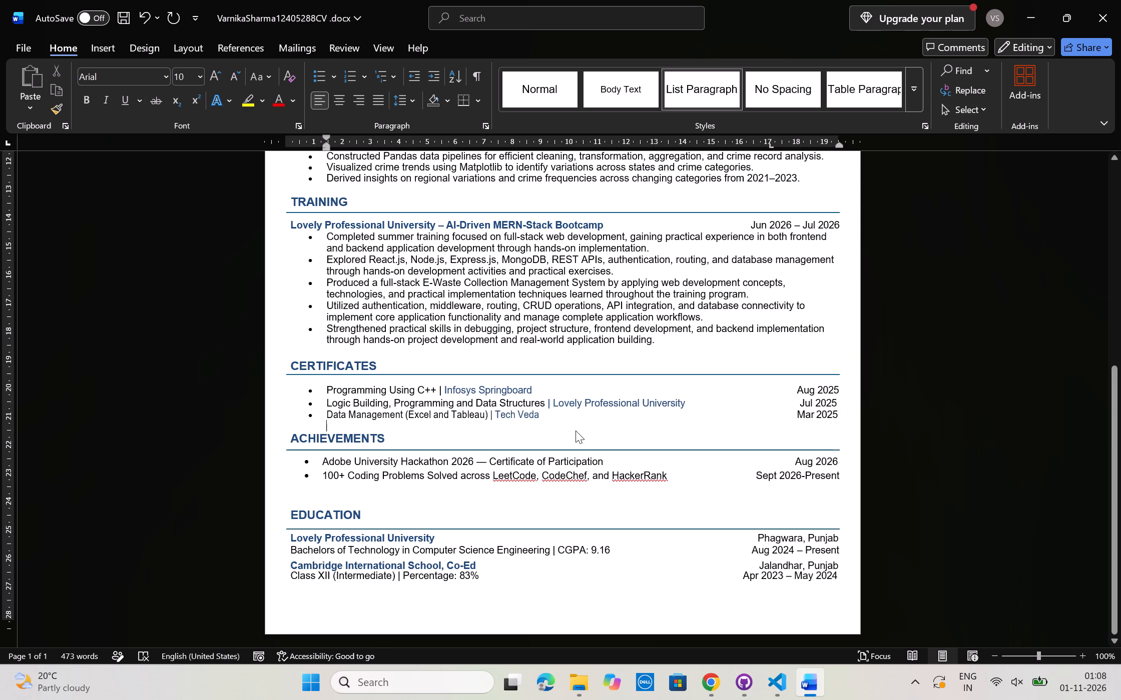
# Replace the wide gap before "Mobile:" in the header with six spaces so it aligns under "Email:".
pyautogui.scroll(1, 611, 415)
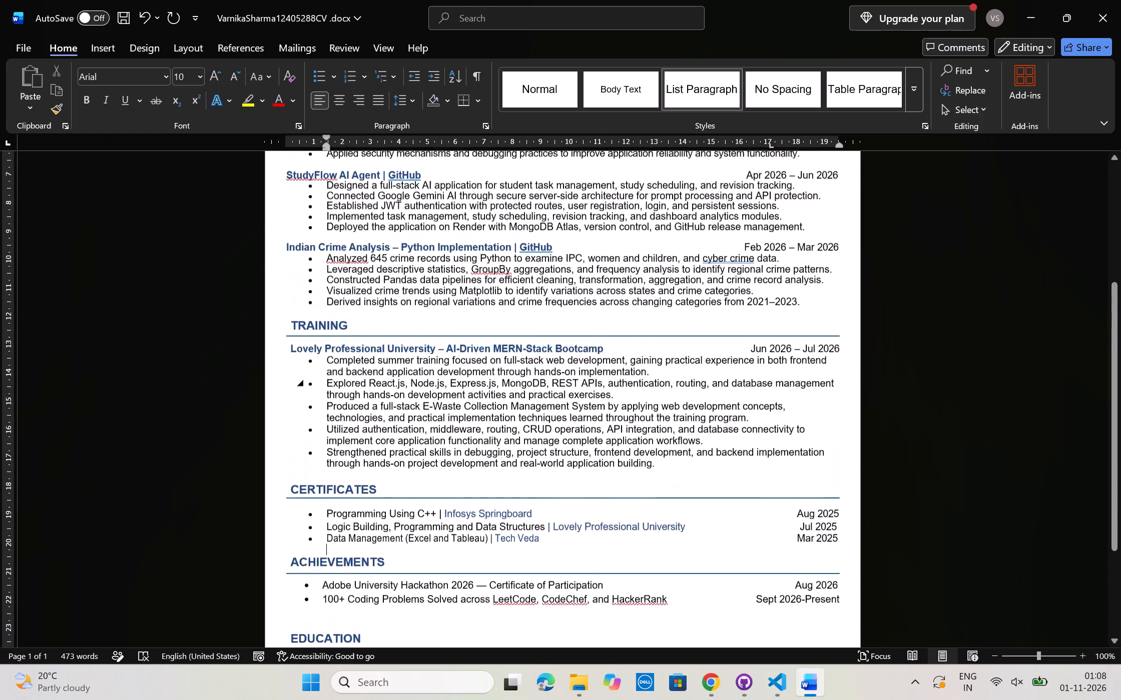
pyautogui.scroll(3, 611, 415)
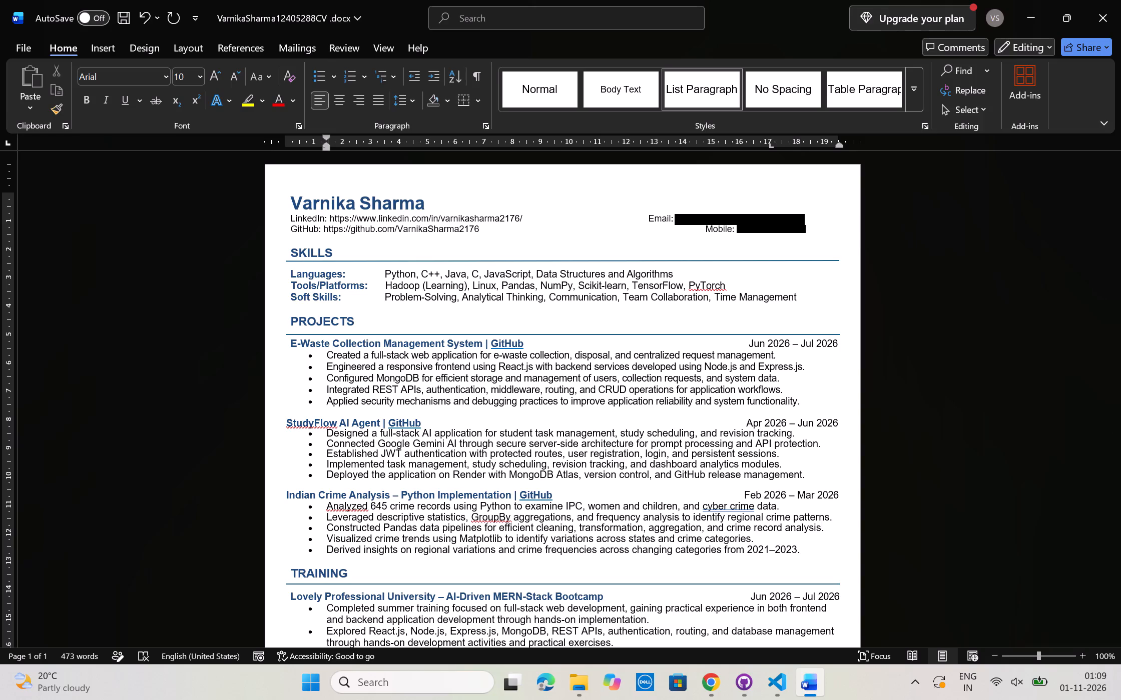
pyautogui.doubleClick(703, 229)
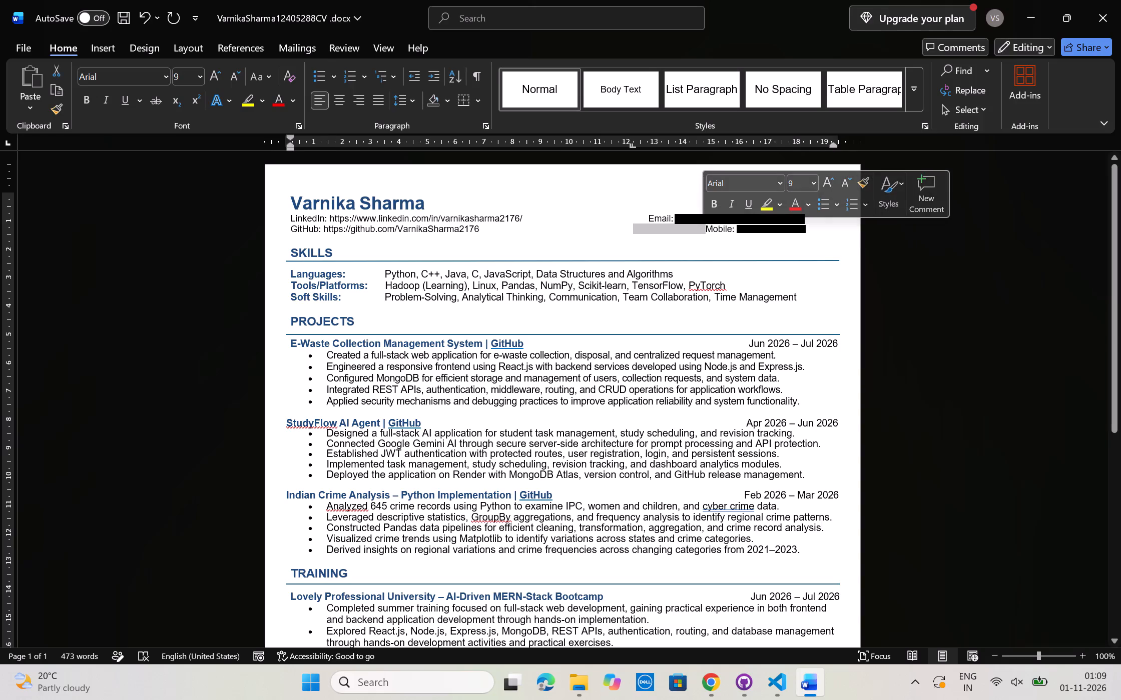
pyautogui.press('BackSpace')
pyautogui.press('space')
pyautogui.press('space')
pyautogui.press('space')
pyautogui.press('space')
pyautogui.press('space')
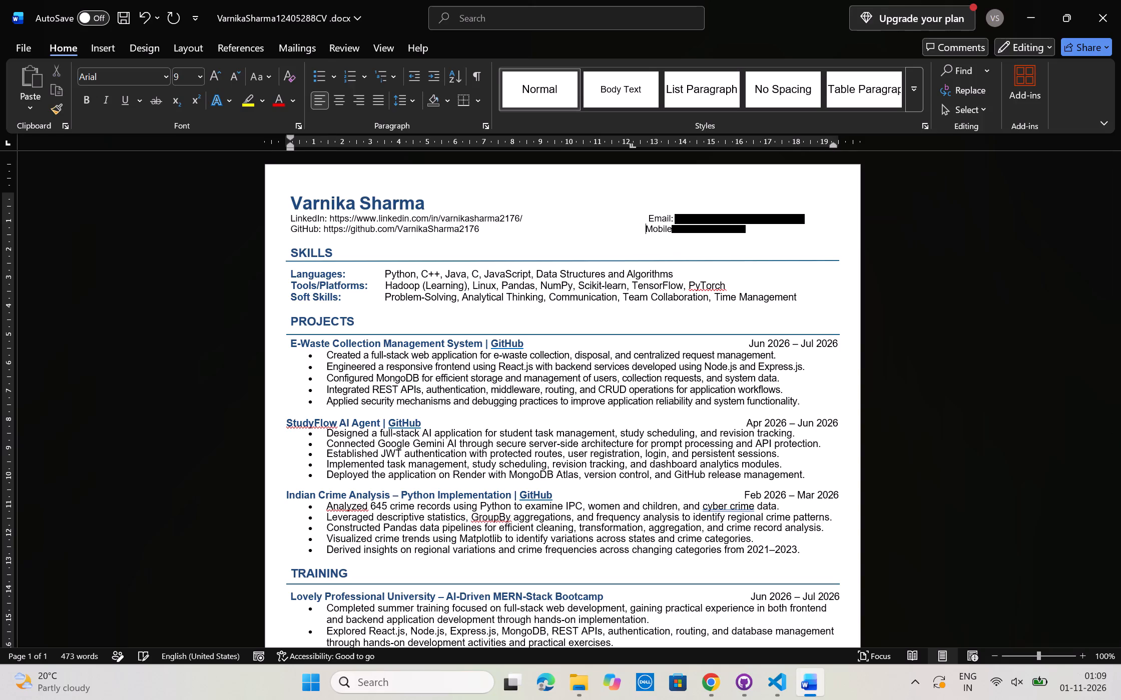
pyautogui.press('space')
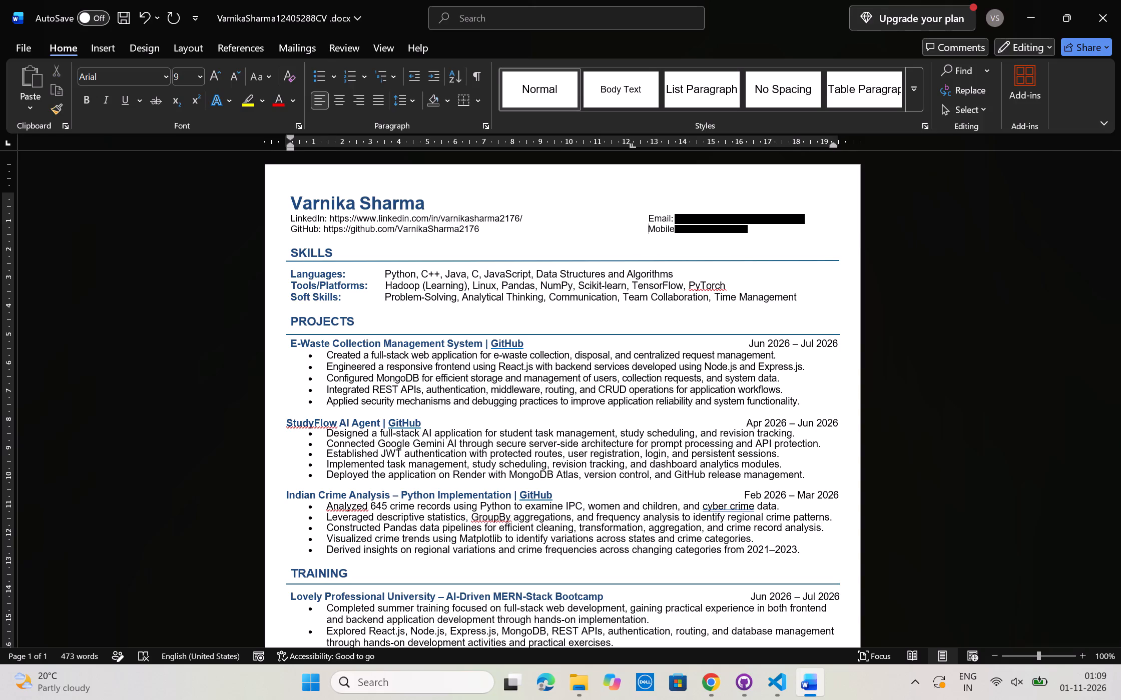
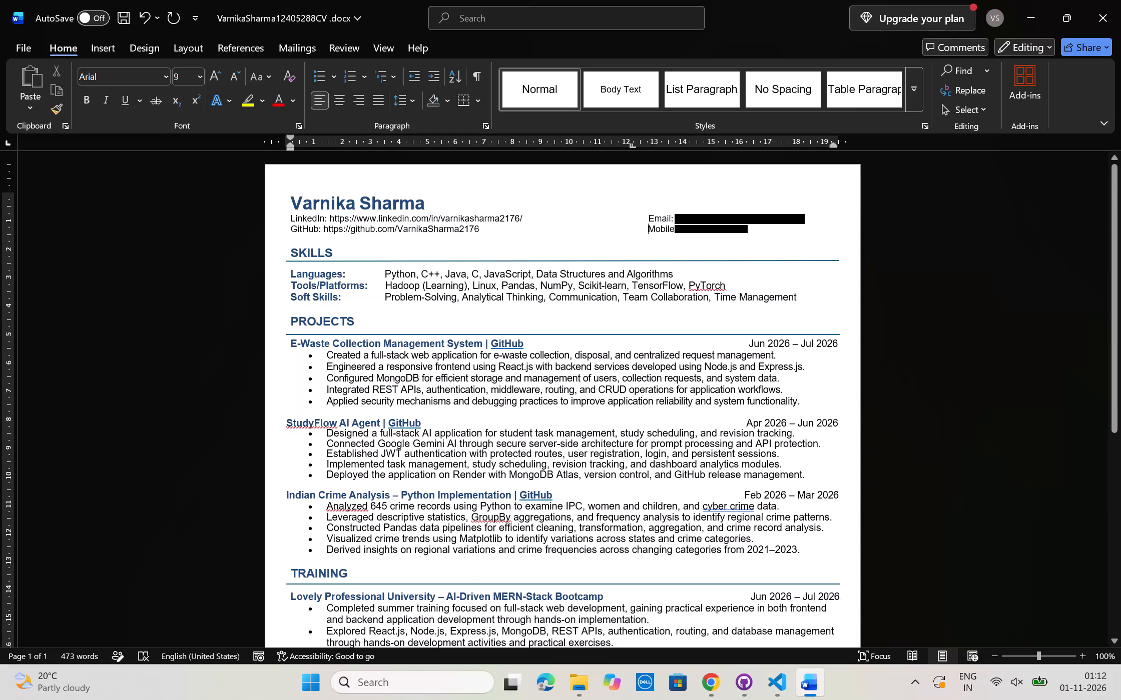
# Copy all five bullet points under the Lovely Professional University bootcamp entry in the Training section.
pyautogui.scroll(-1, 631, 246)
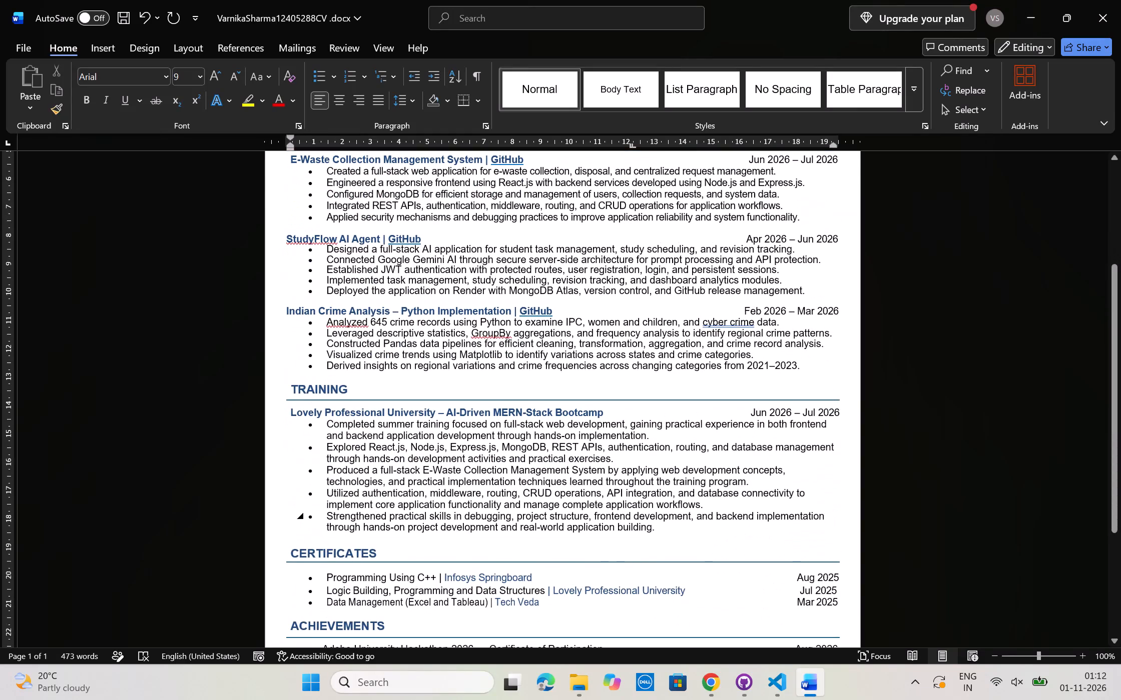
pyautogui.scroll(-10, 641, 568)
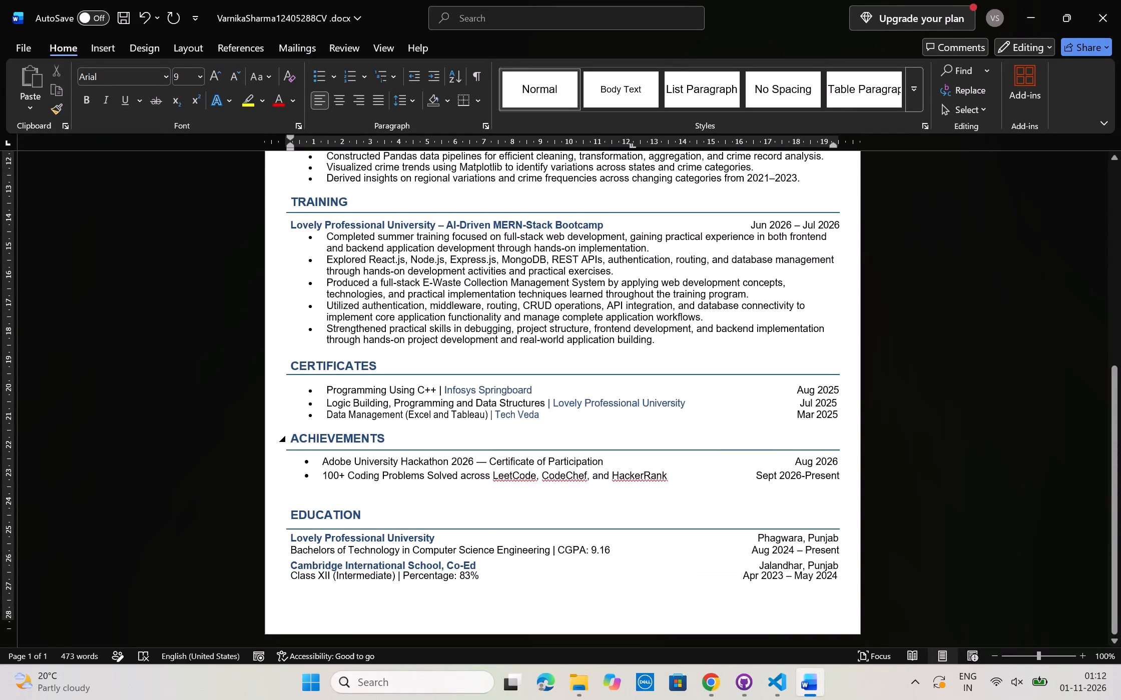
pyautogui.scroll(5, 743, 436)
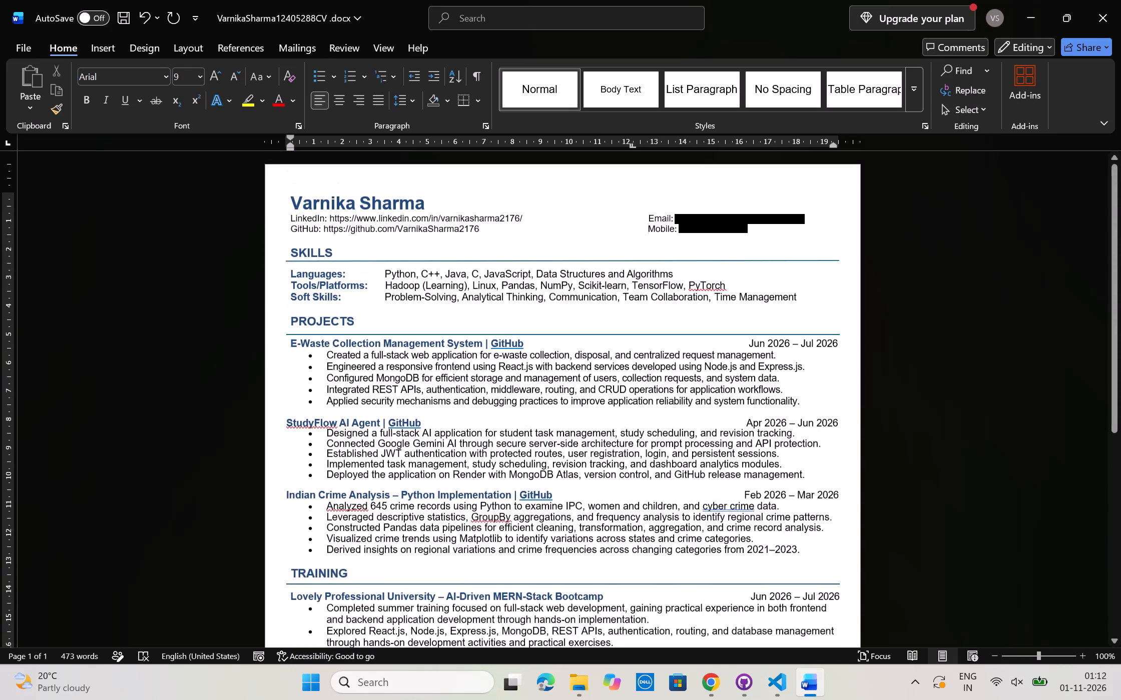
pyautogui.scroll(-2, 743, 436)
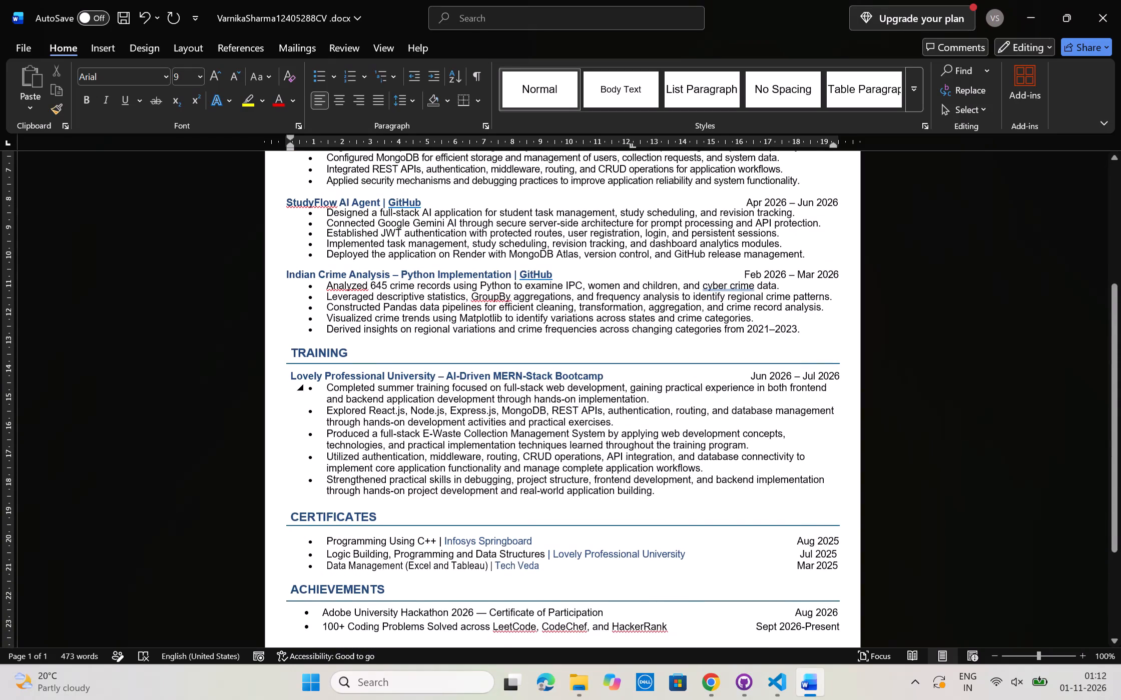
pyautogui.moveTo(325, 390); pyautogui.dragTo(364, 404)
pyautogui.moveTo(364, 404); pyautogui.dragTo(676, 505)
pyautogui.click(676, 505)
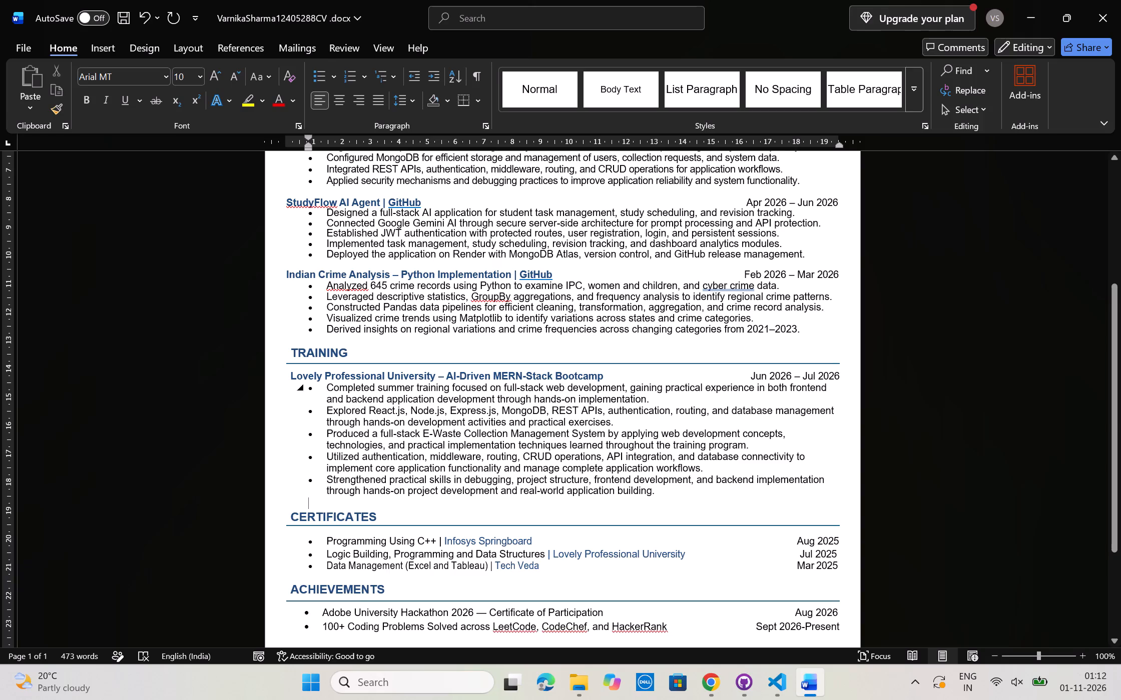
pyautogui.moveTo(327, 387); pyautogui.dragTo(662, 489)
pyautogui.hotkey('ctrl', 'c')
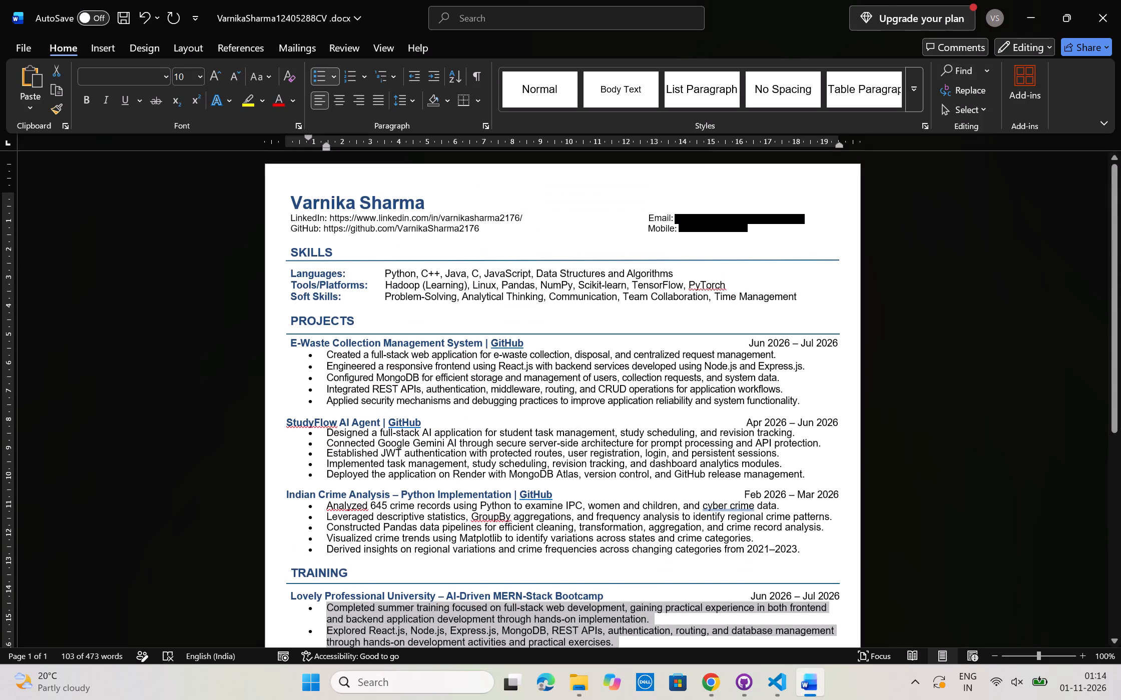
pyautogui.hotkey('alt', 'F9')
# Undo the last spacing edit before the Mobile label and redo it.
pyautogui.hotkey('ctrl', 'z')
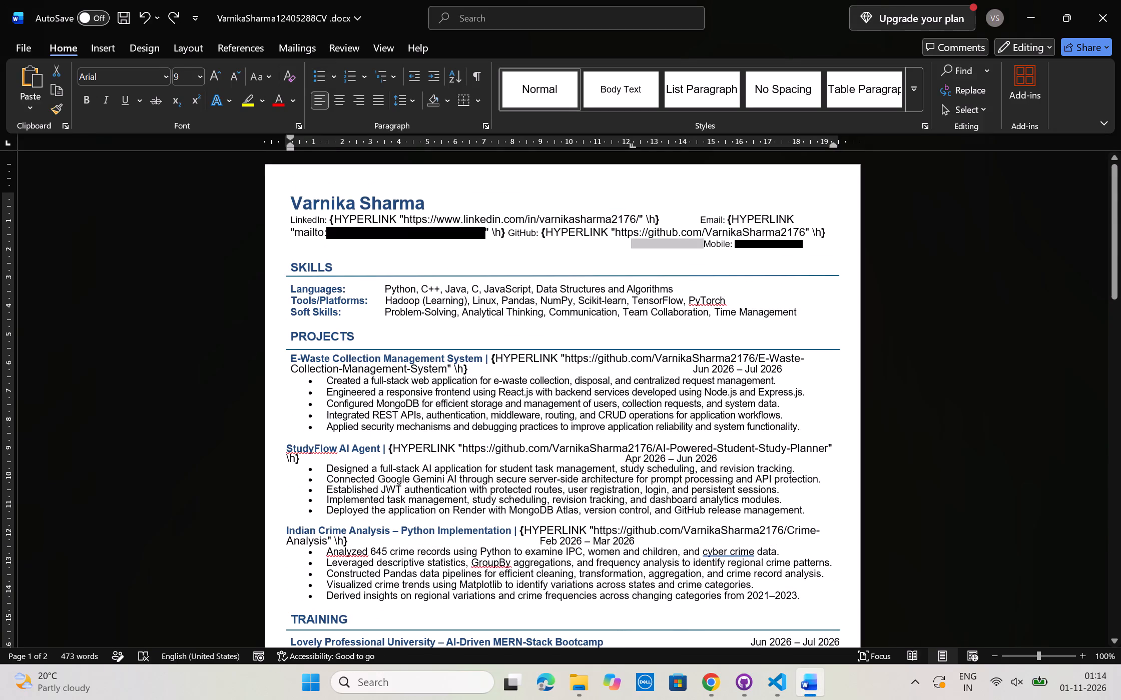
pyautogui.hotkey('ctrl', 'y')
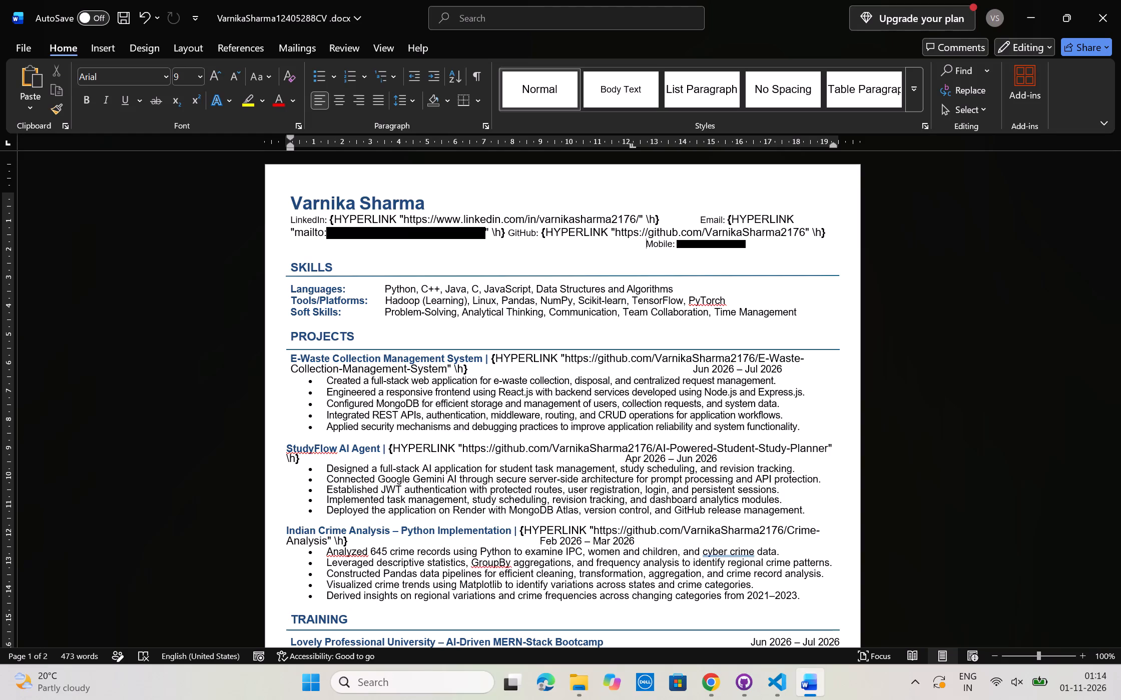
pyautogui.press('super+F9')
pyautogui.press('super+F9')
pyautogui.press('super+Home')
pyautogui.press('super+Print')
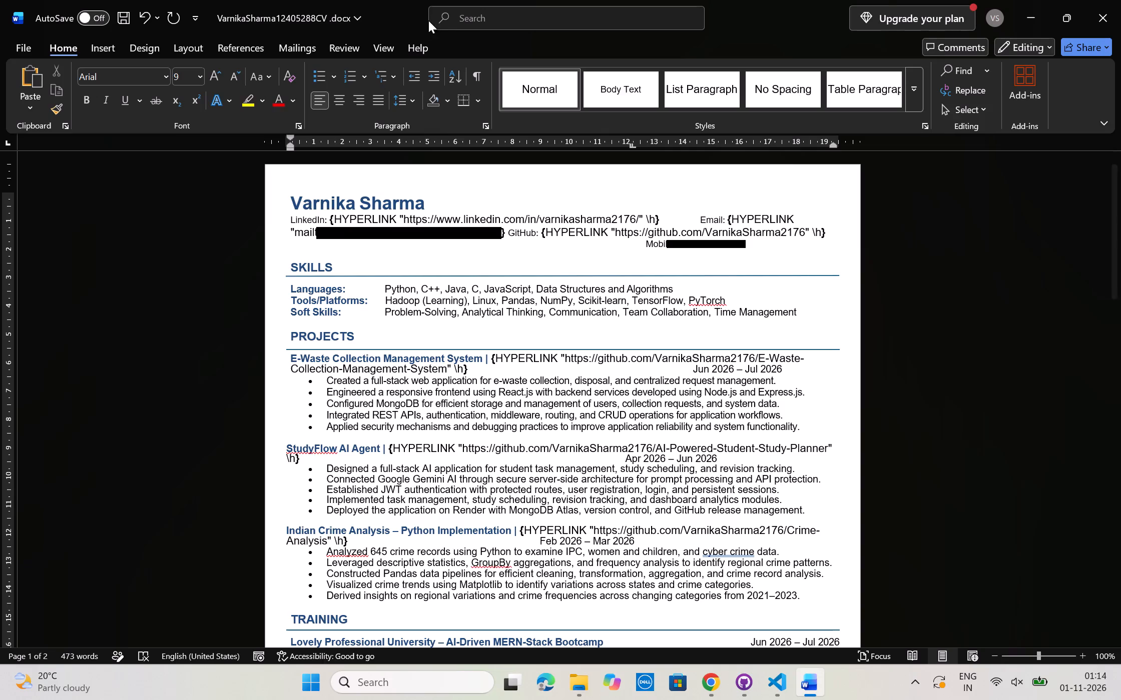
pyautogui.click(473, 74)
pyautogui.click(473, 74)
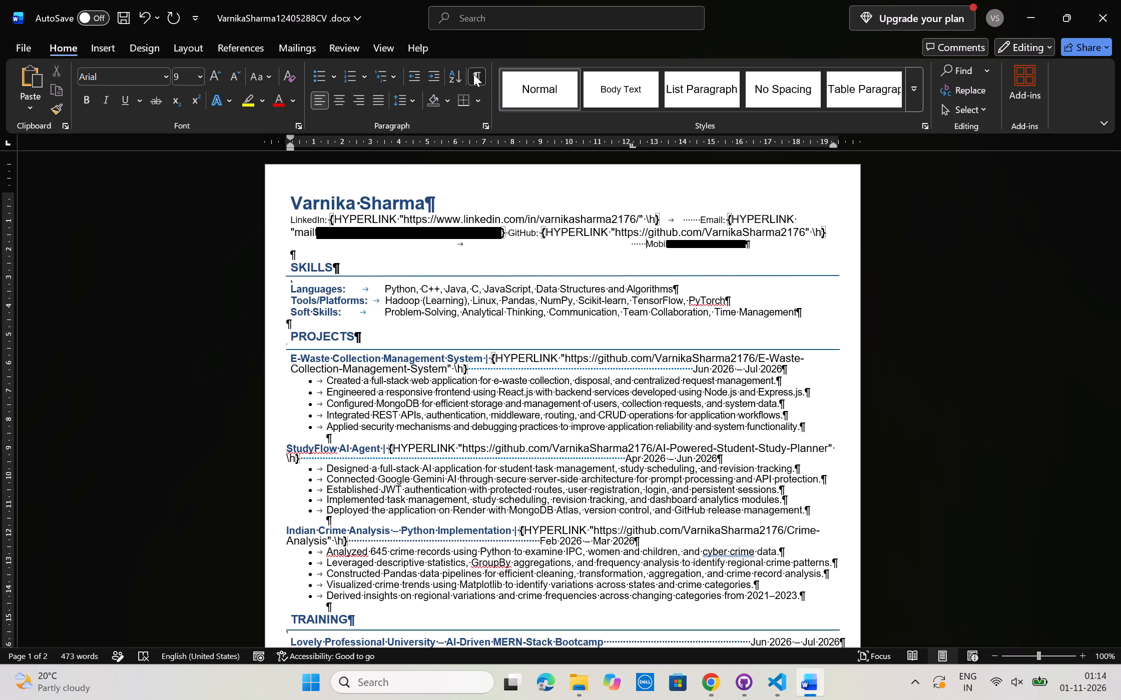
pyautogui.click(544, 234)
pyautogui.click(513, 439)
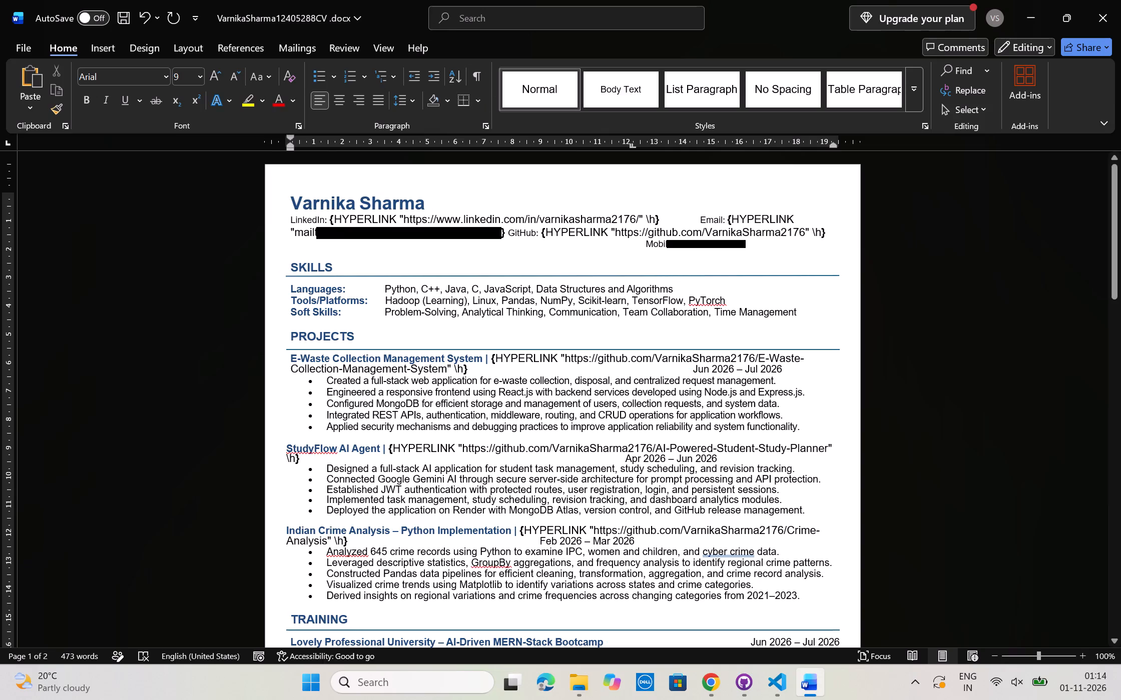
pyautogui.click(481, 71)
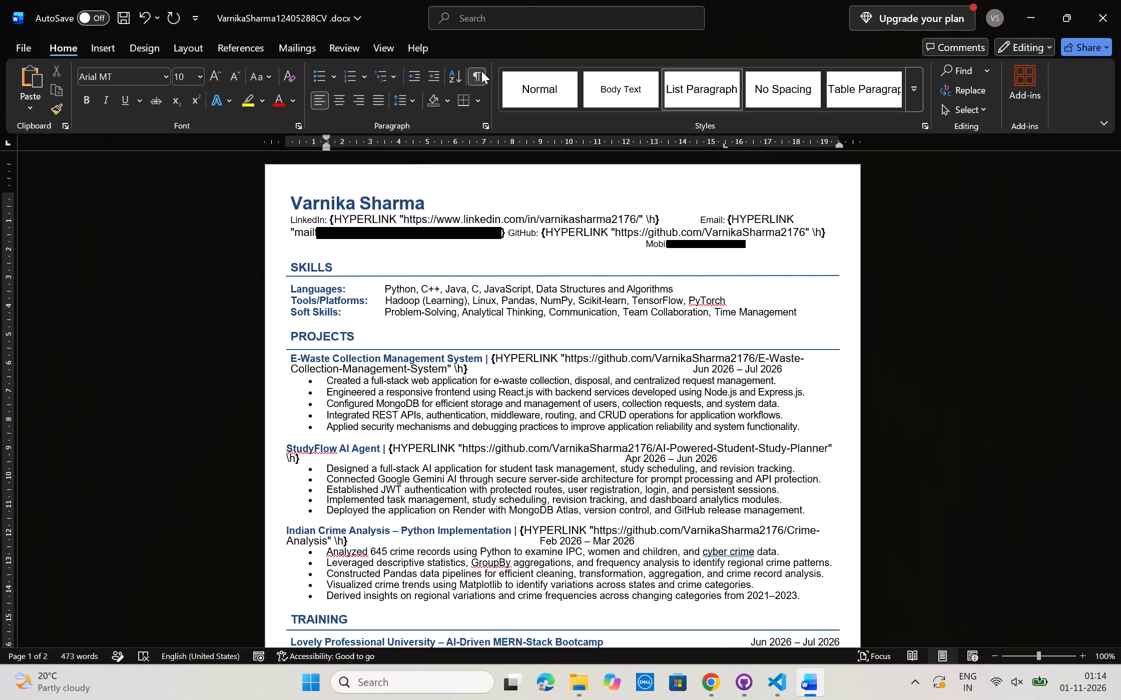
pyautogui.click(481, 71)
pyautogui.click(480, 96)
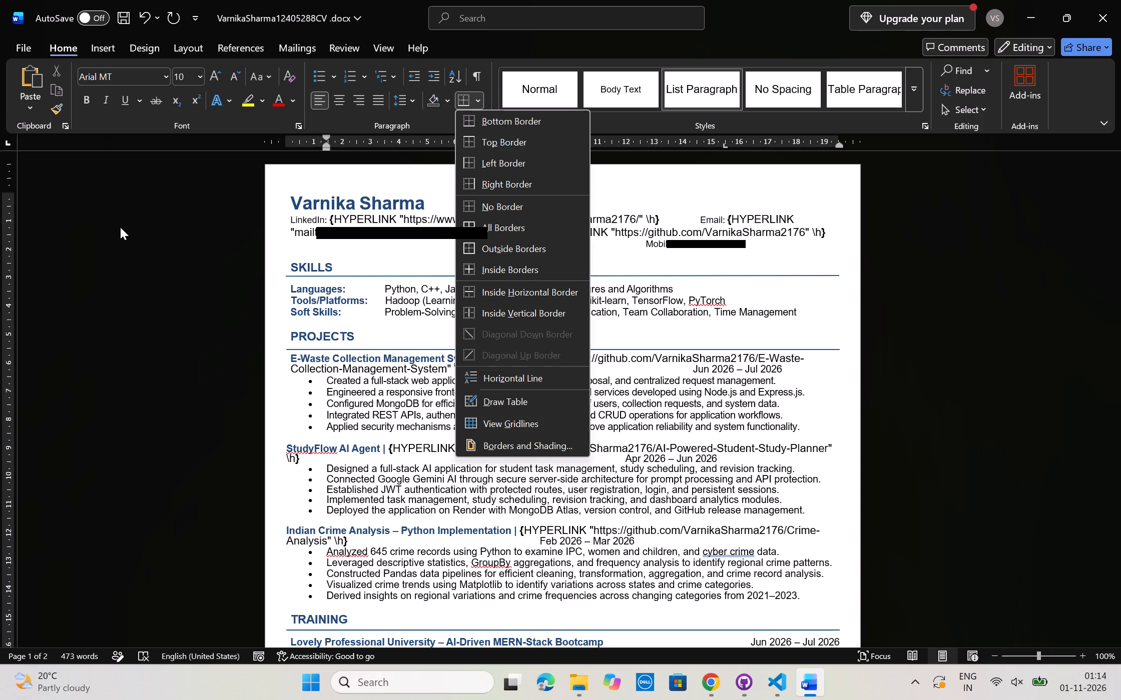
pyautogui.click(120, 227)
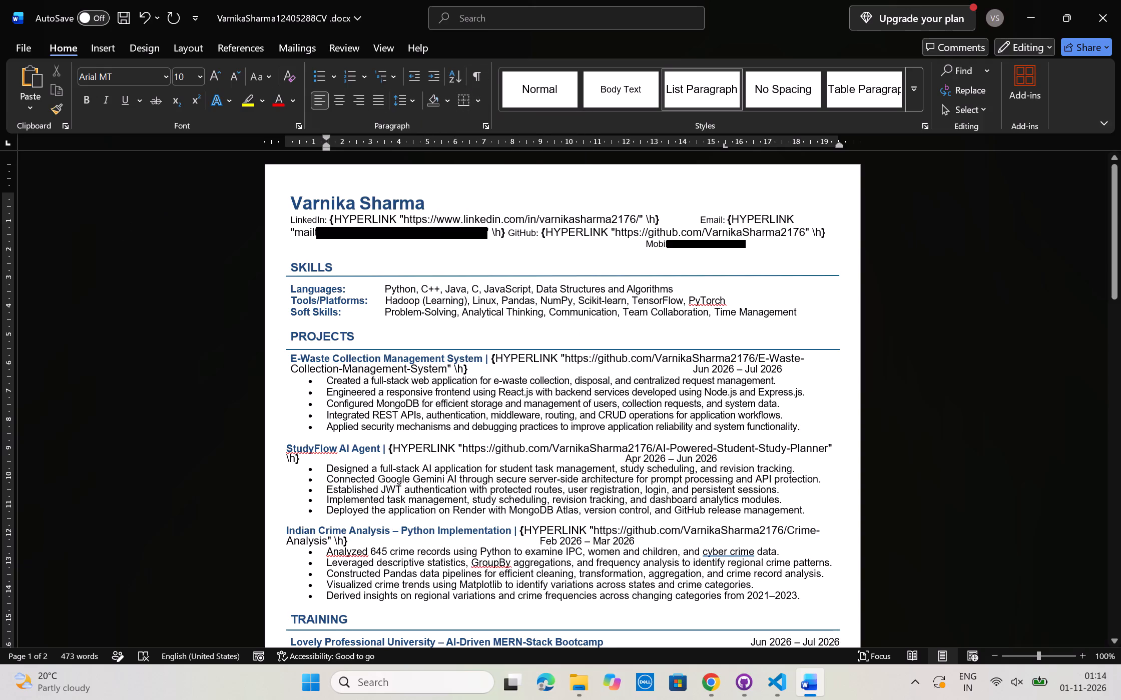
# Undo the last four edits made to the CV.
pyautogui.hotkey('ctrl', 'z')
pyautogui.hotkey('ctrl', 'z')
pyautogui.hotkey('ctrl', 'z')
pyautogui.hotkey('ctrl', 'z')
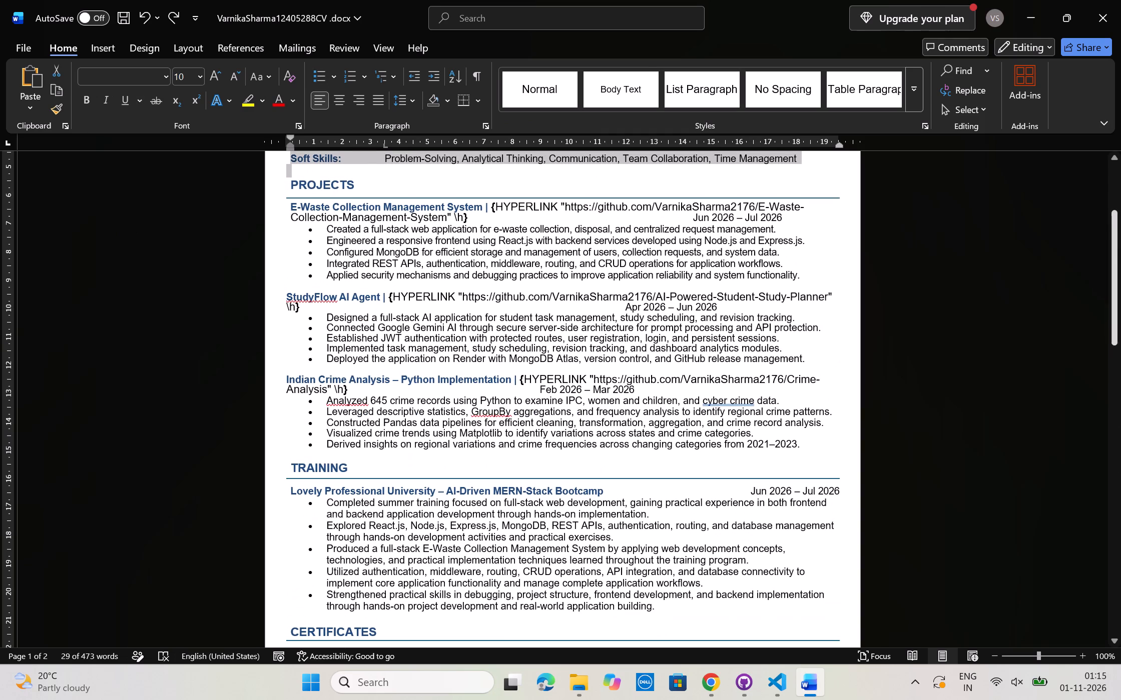
# Close the CV without saving its changes and reopen the same document from the desktop.
pyautogui.click(1120, 0)
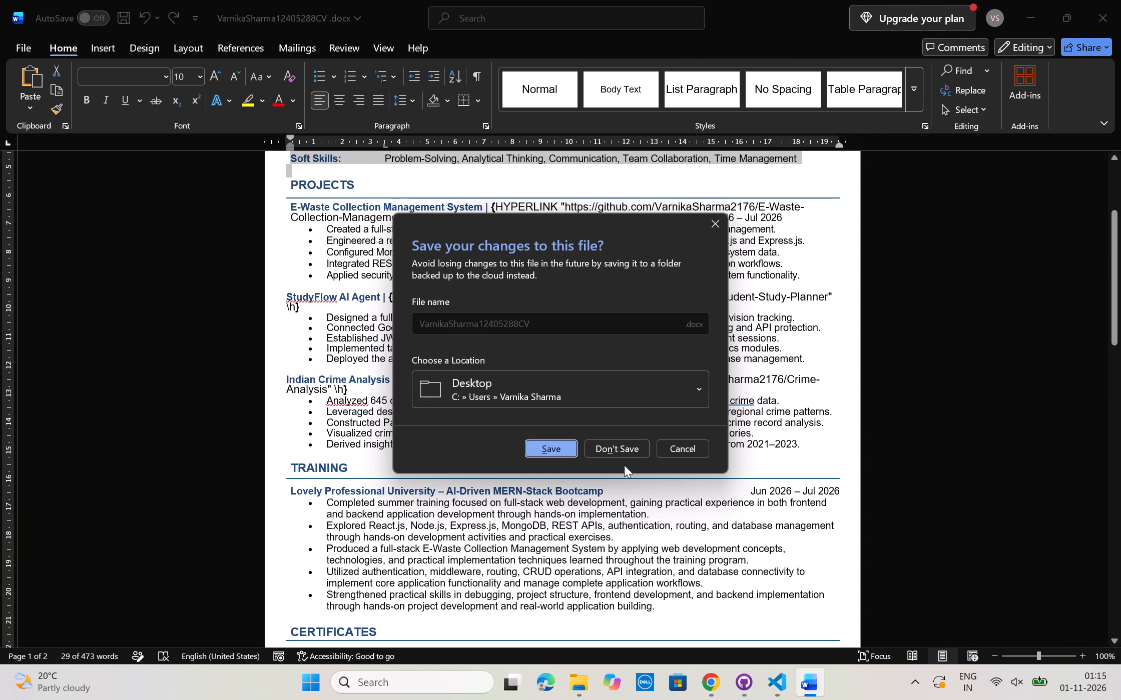
pyautogui.click(615, 448)
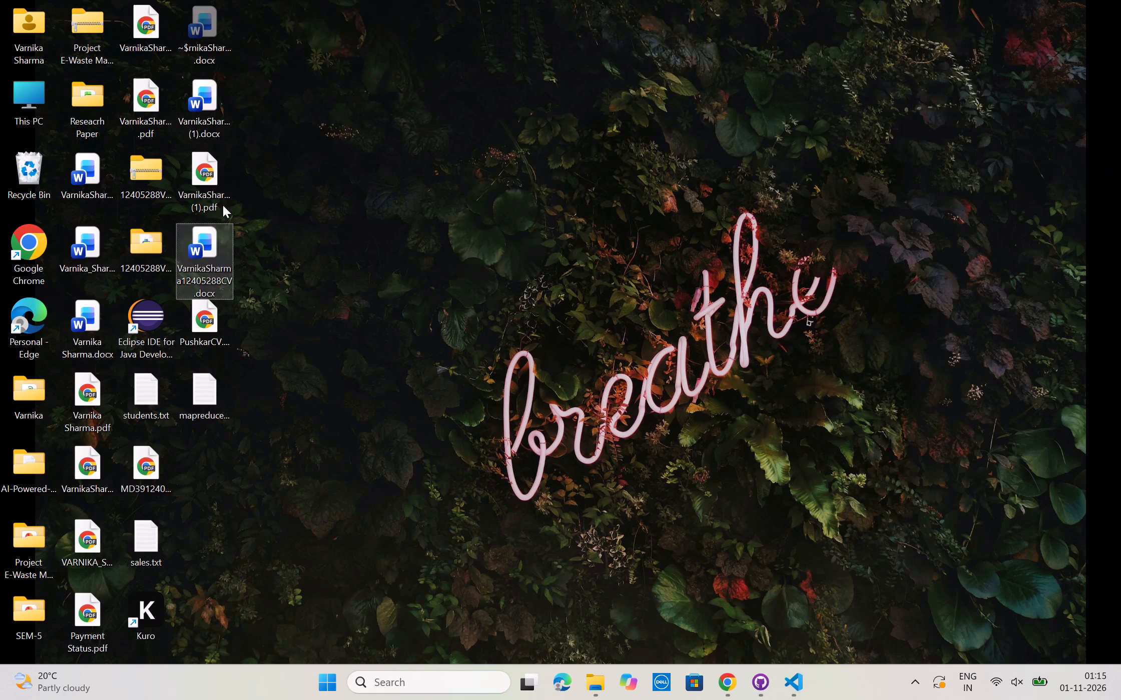
pyautogui.moveTo(223, 205); pyautogui.dragTo(222, 187)
pyautogui.doubleClick(230, 250)
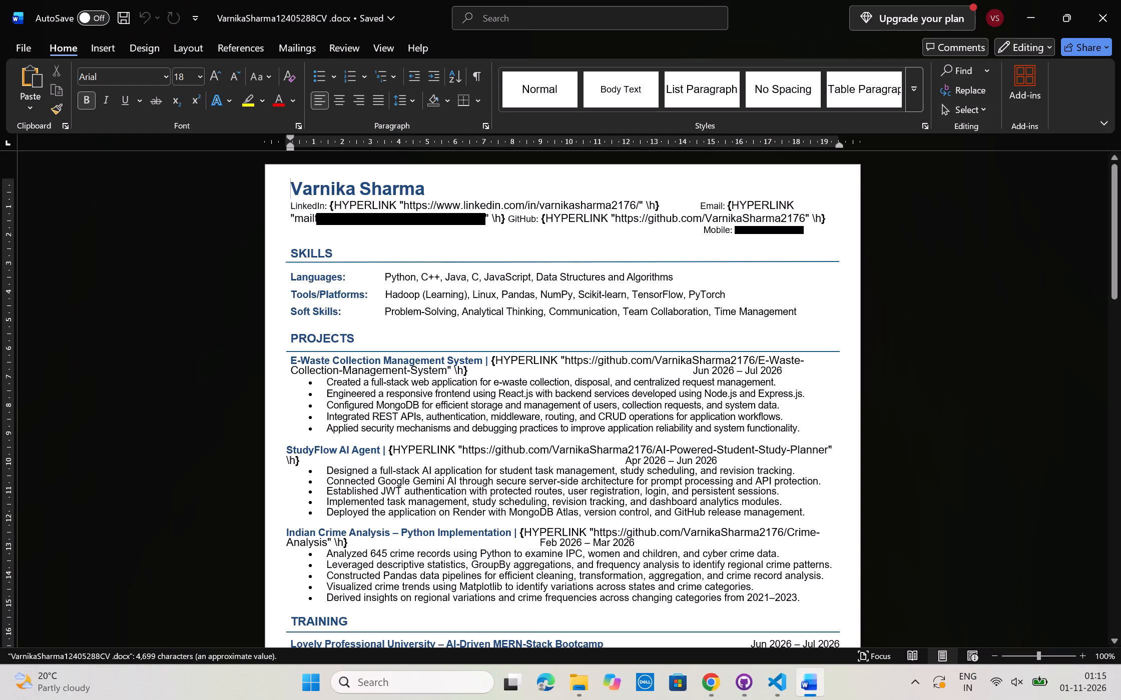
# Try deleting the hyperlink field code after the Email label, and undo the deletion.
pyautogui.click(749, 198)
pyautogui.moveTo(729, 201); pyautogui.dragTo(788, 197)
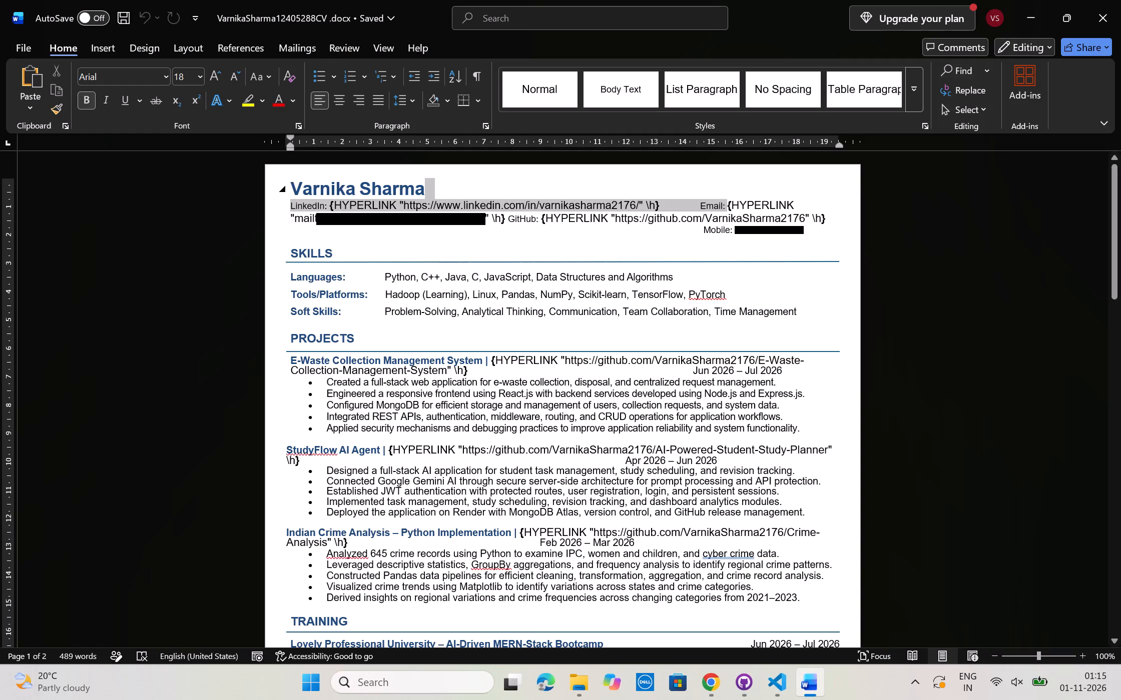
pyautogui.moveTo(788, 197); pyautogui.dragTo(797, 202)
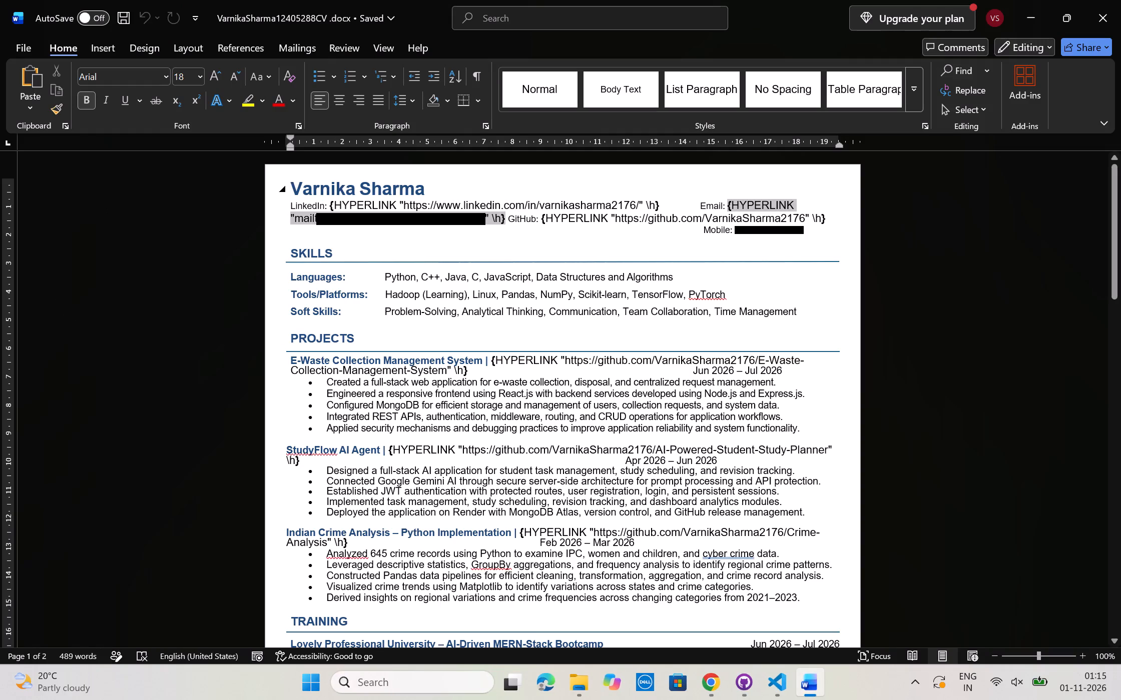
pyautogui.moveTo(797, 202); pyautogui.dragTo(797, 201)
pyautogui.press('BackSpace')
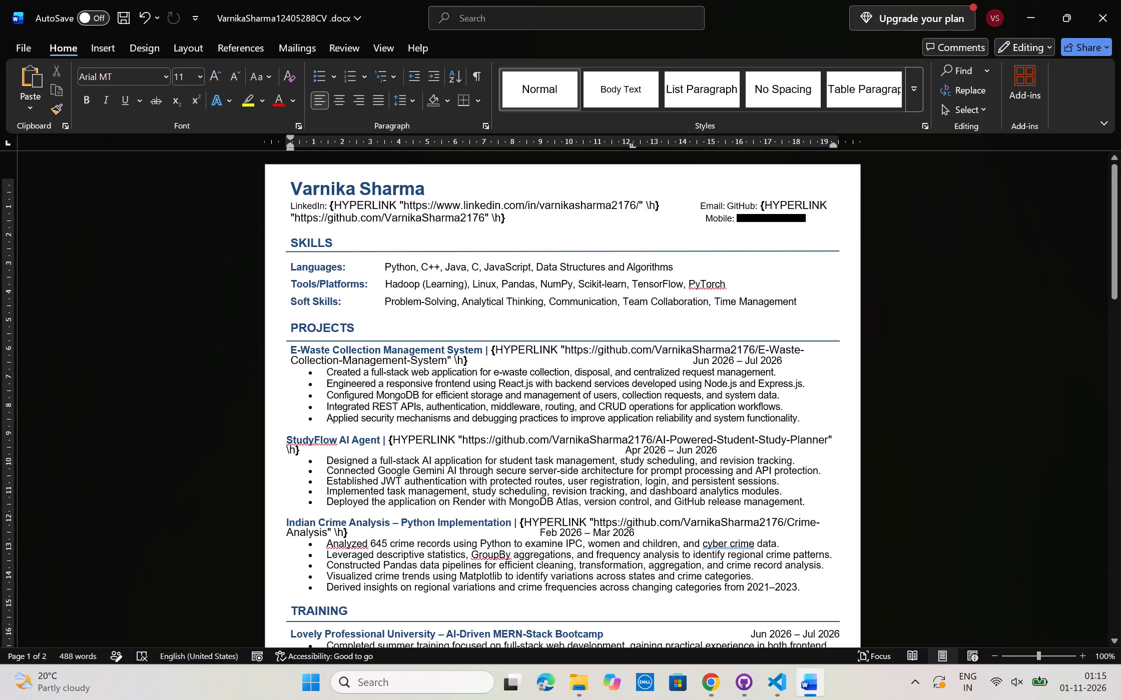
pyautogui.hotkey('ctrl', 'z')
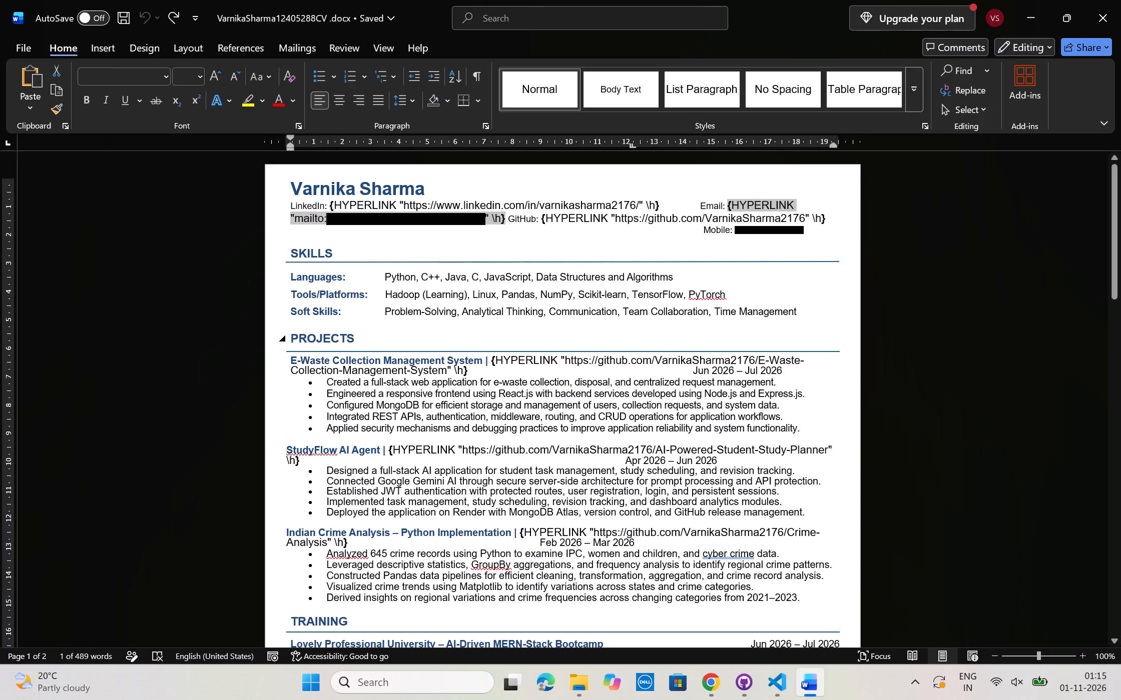
# Look through the reopened CV from the contact lines down to the Education section and back.
pyautogui.scroll(-3, 600, 516)
pyautogui.scroll(-1, 692, 498)
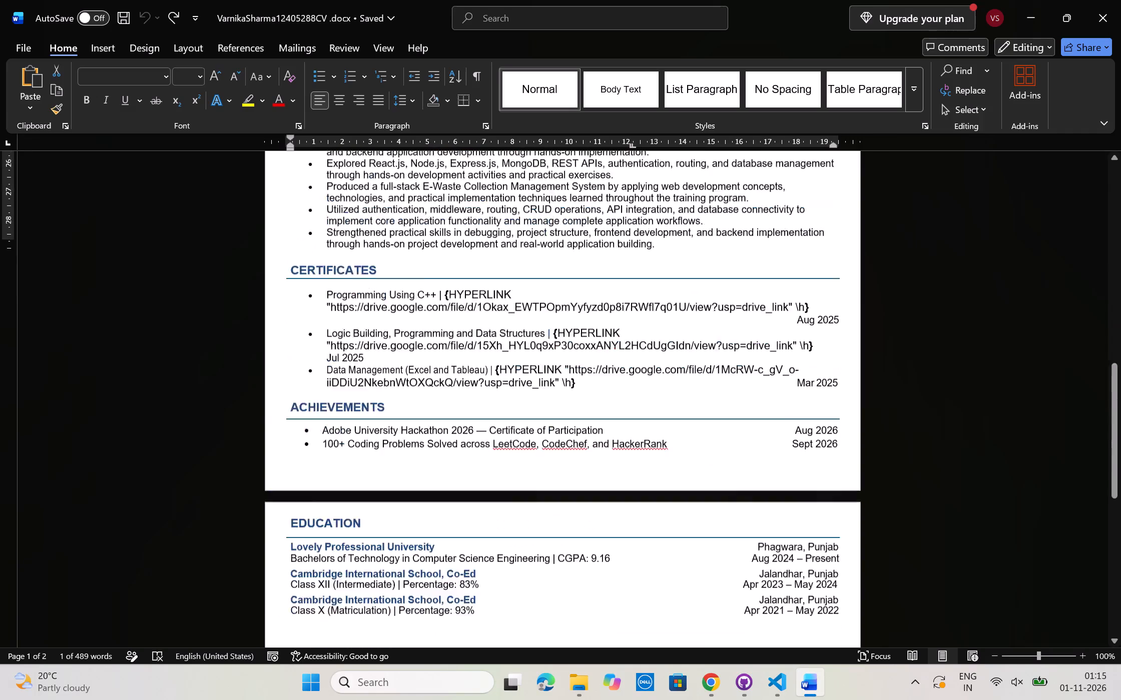
pyautogui.scroll(-1, 692, 498)
pyautogui.scroll(1, 692, 498)
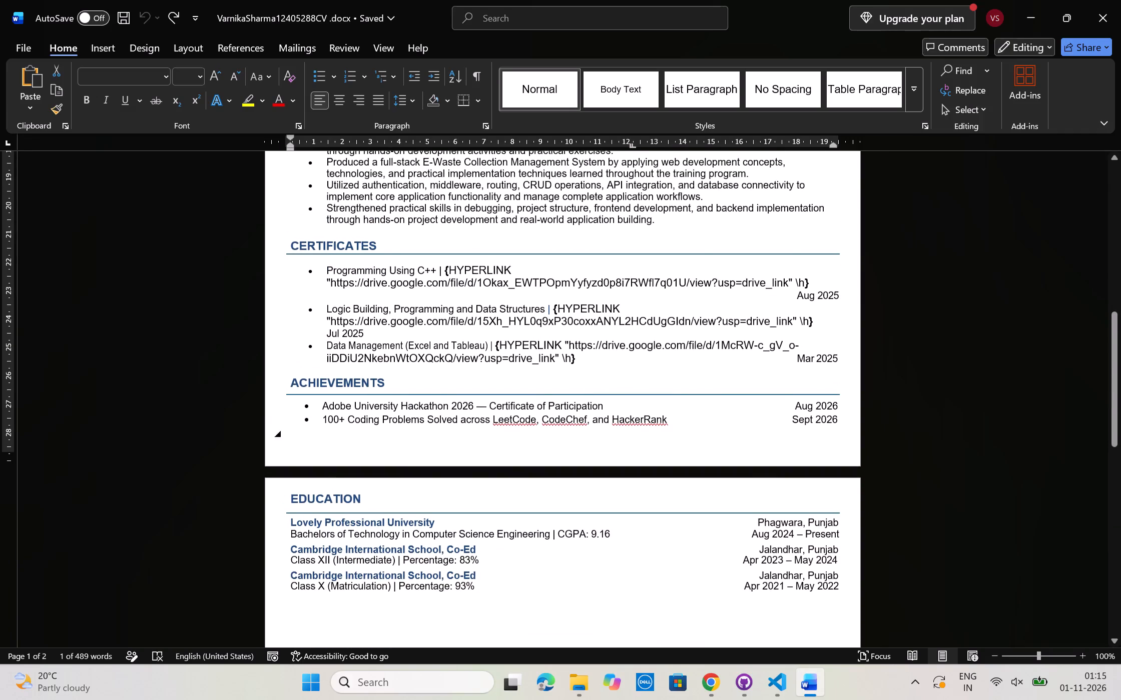
pyautogui.scroll(10, 653, 360)
pyautogui.click(981, 363)
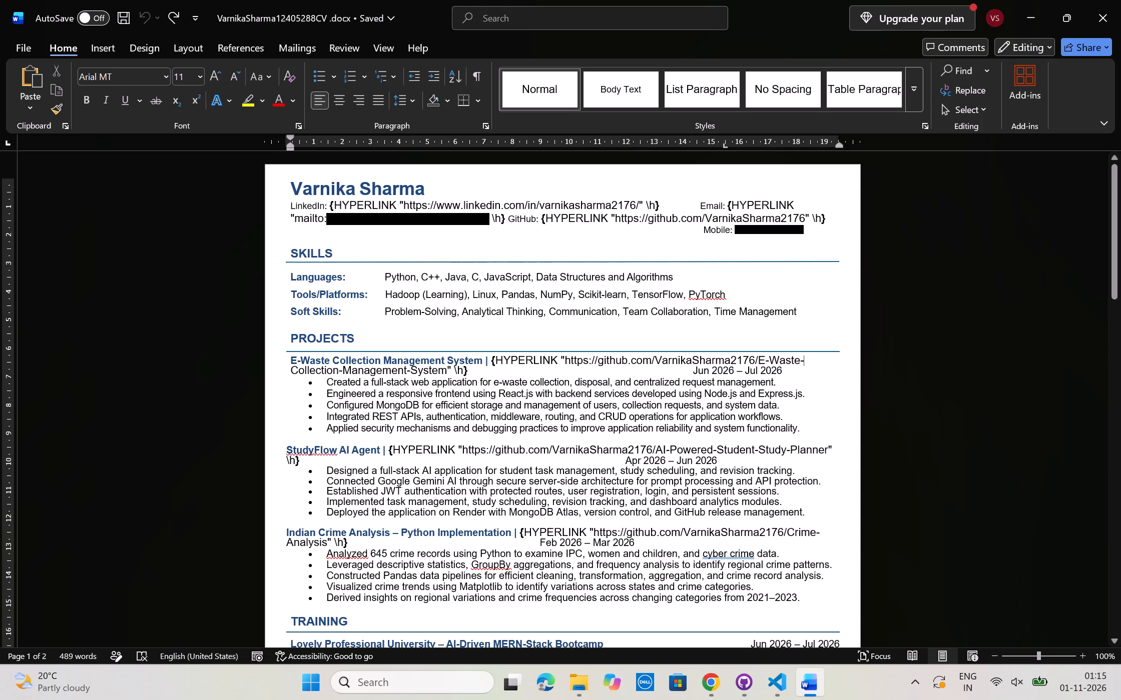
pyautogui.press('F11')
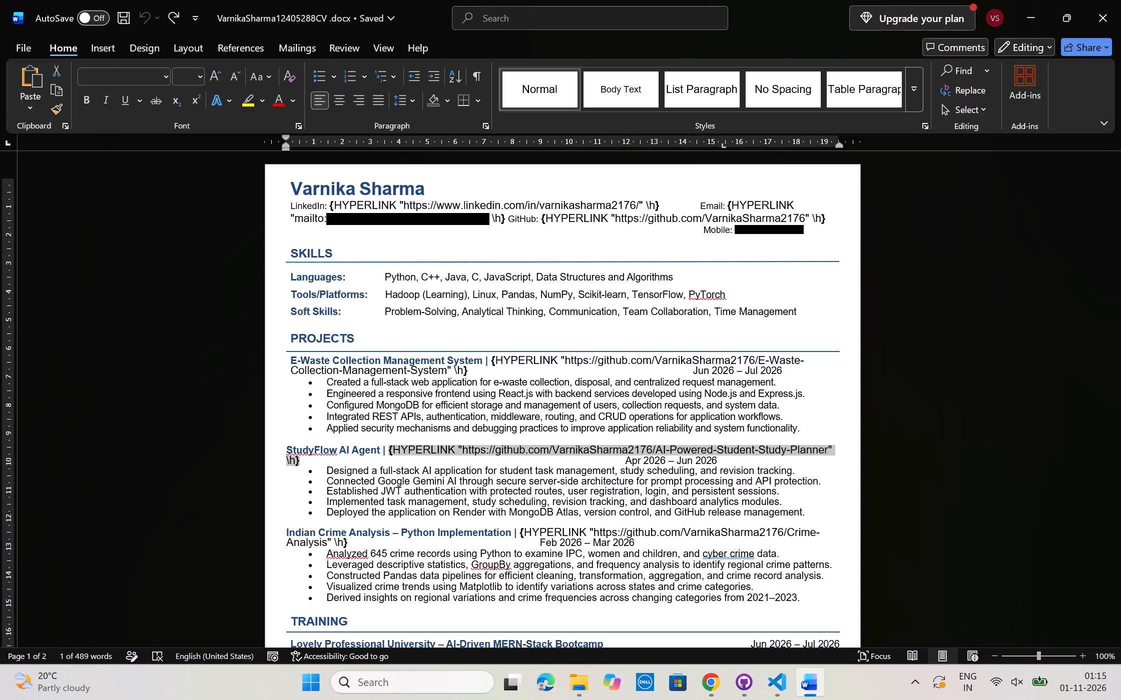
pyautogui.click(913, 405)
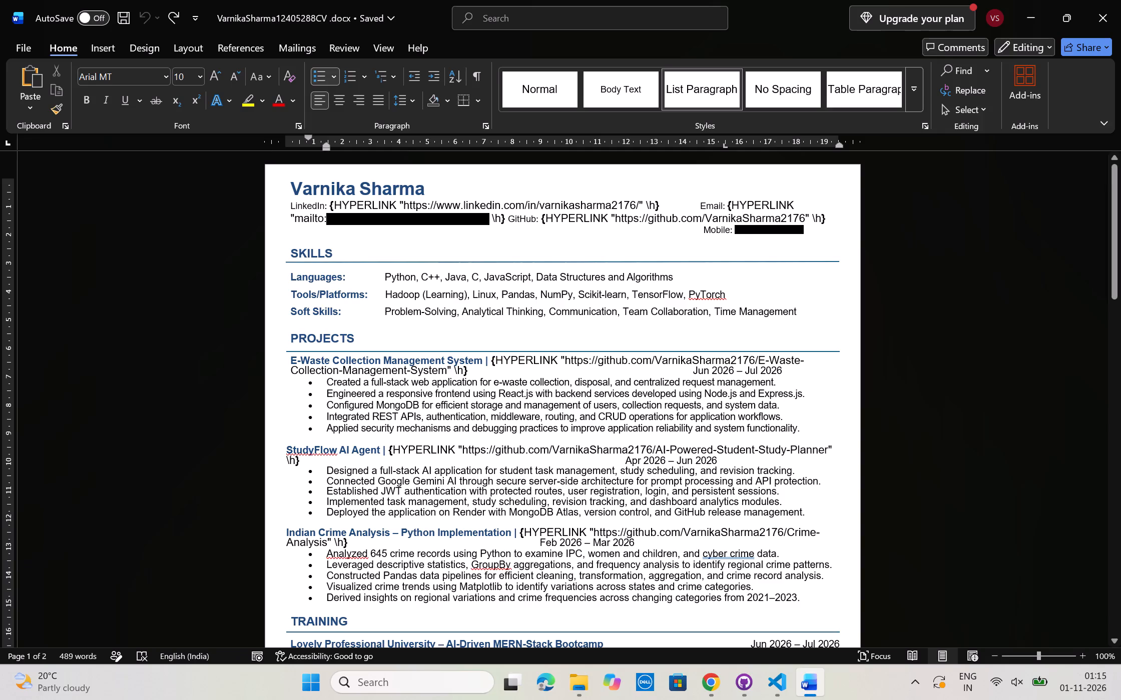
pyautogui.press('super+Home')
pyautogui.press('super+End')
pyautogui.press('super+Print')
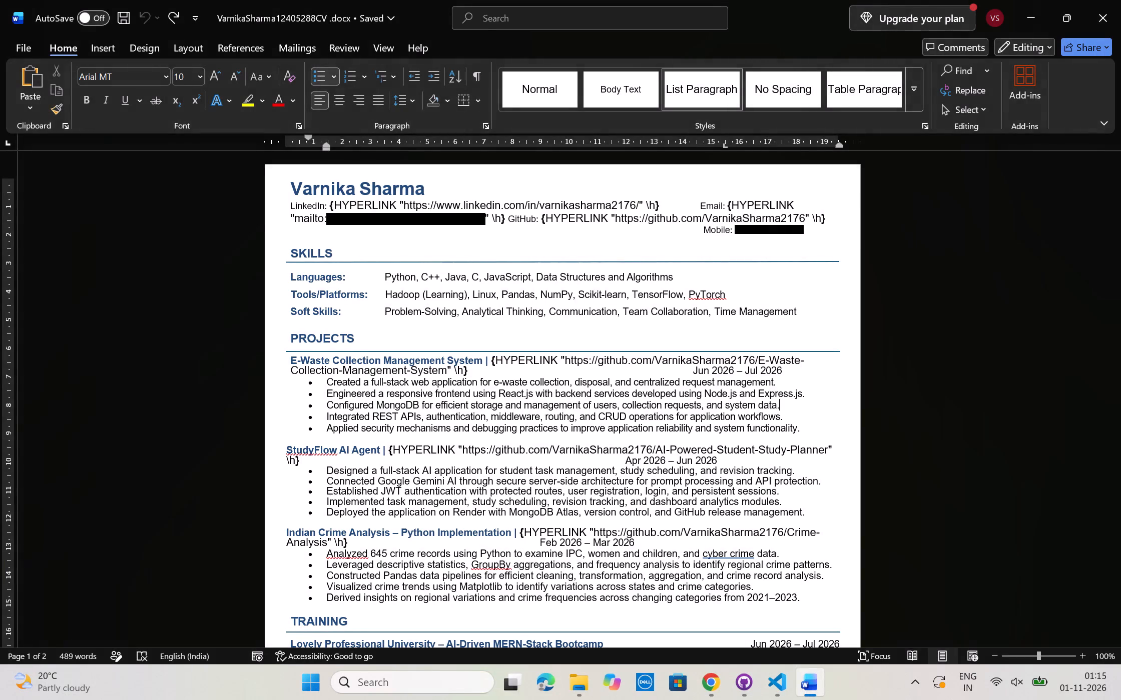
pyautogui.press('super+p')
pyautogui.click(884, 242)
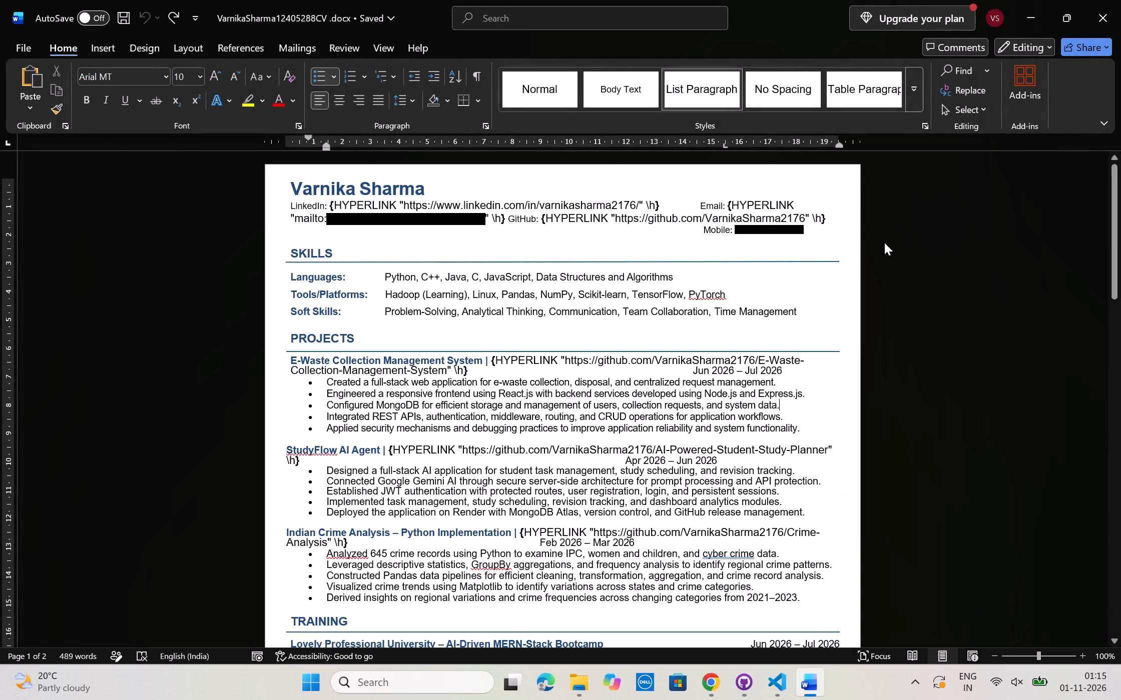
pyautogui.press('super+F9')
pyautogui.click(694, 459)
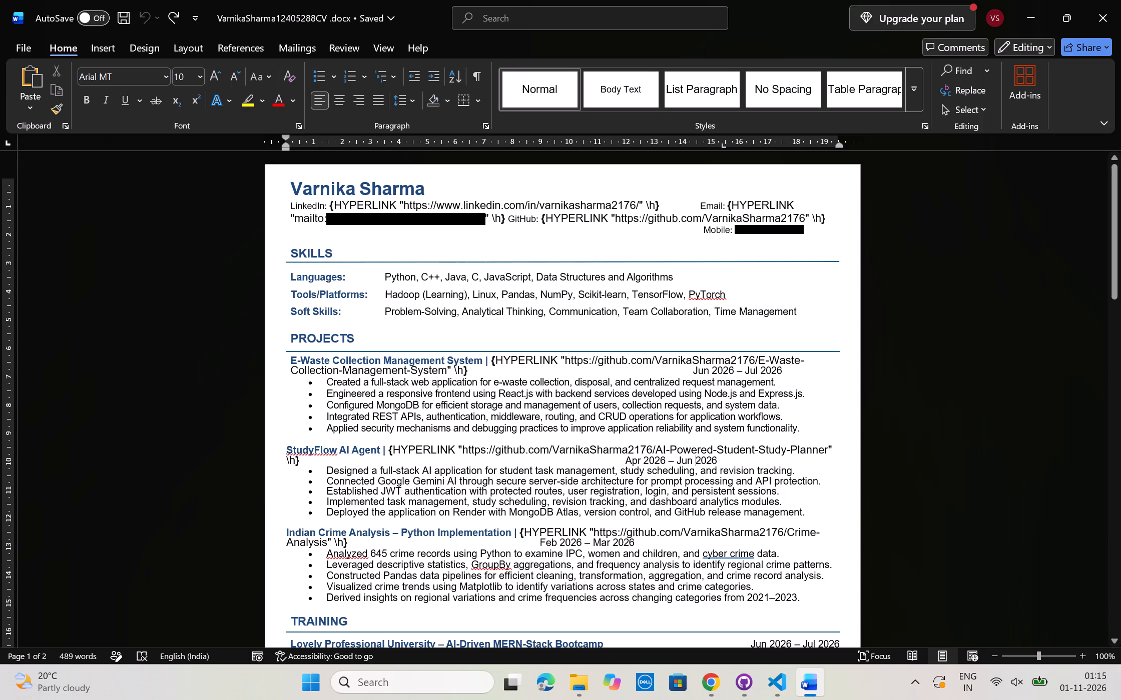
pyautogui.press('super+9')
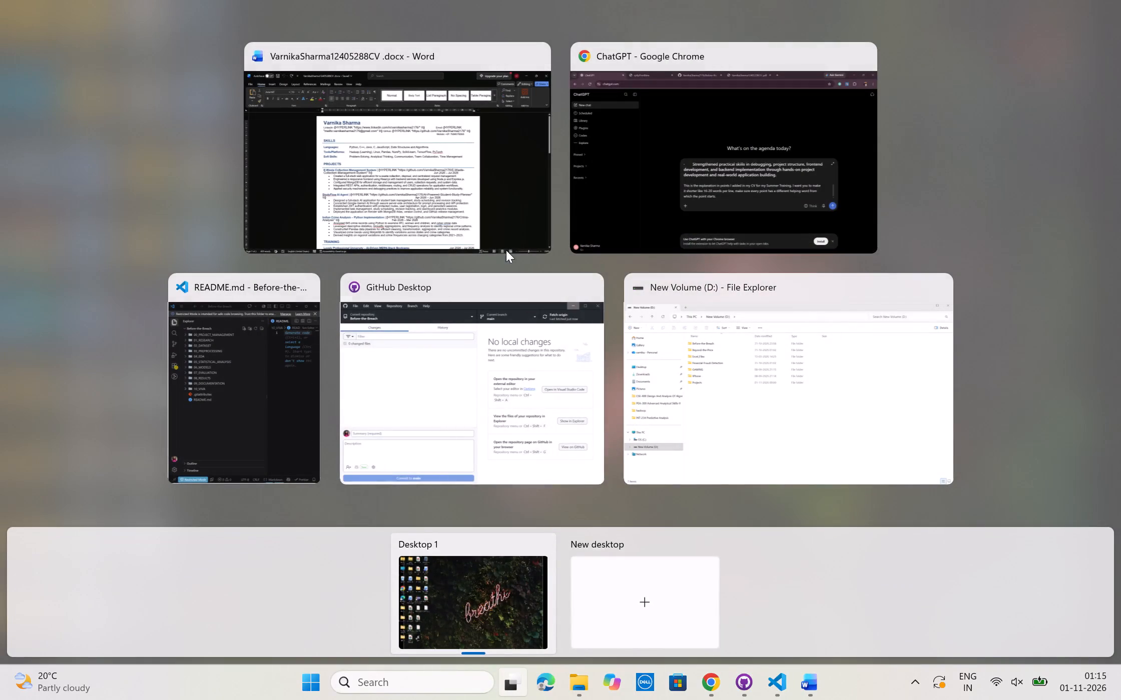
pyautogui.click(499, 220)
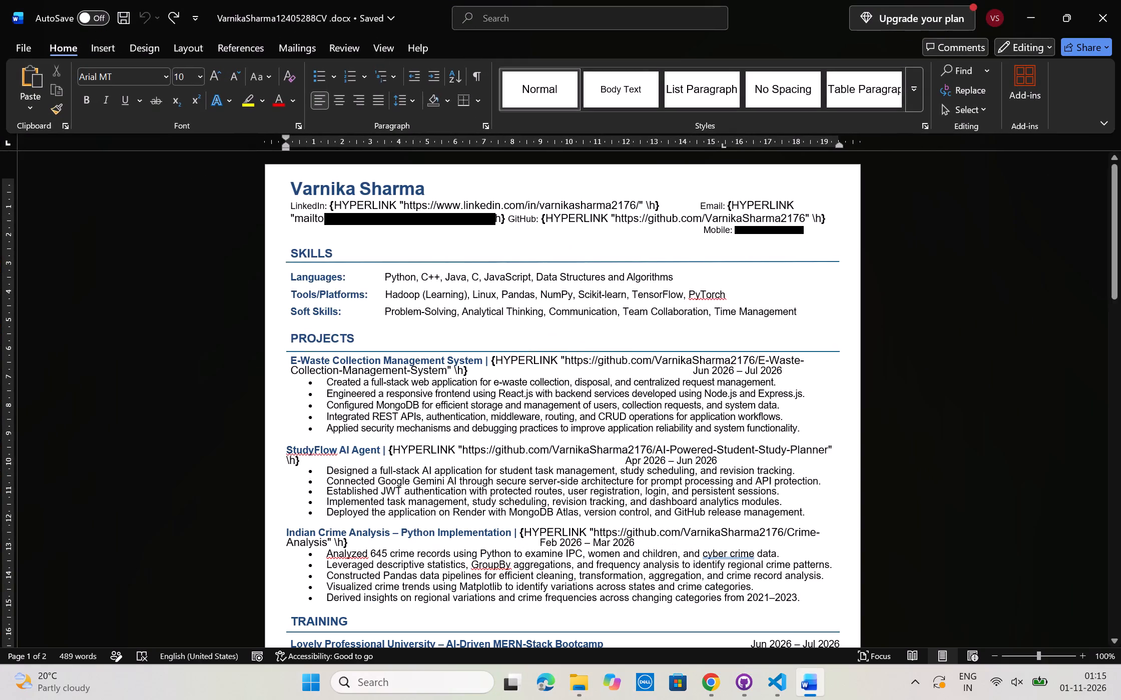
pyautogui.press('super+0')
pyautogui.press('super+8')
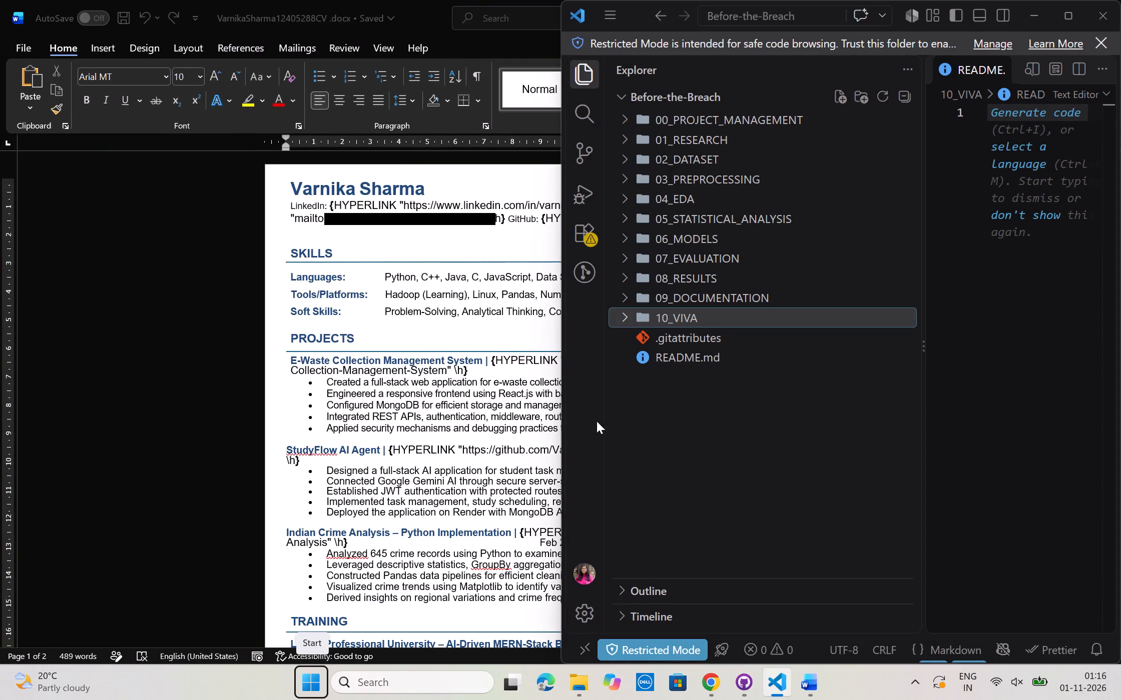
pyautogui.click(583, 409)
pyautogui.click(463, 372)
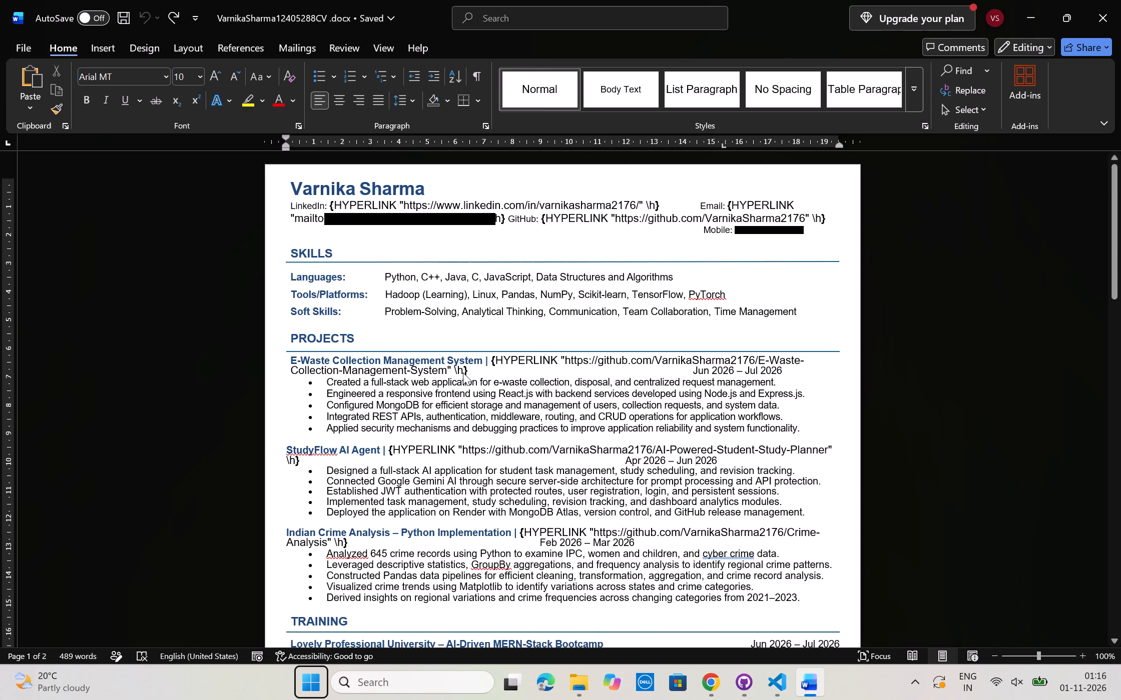
# Switch the CV's hyperlinks from field codes back to their normal display text and check the page.
pyautogui.press('alt+Print')
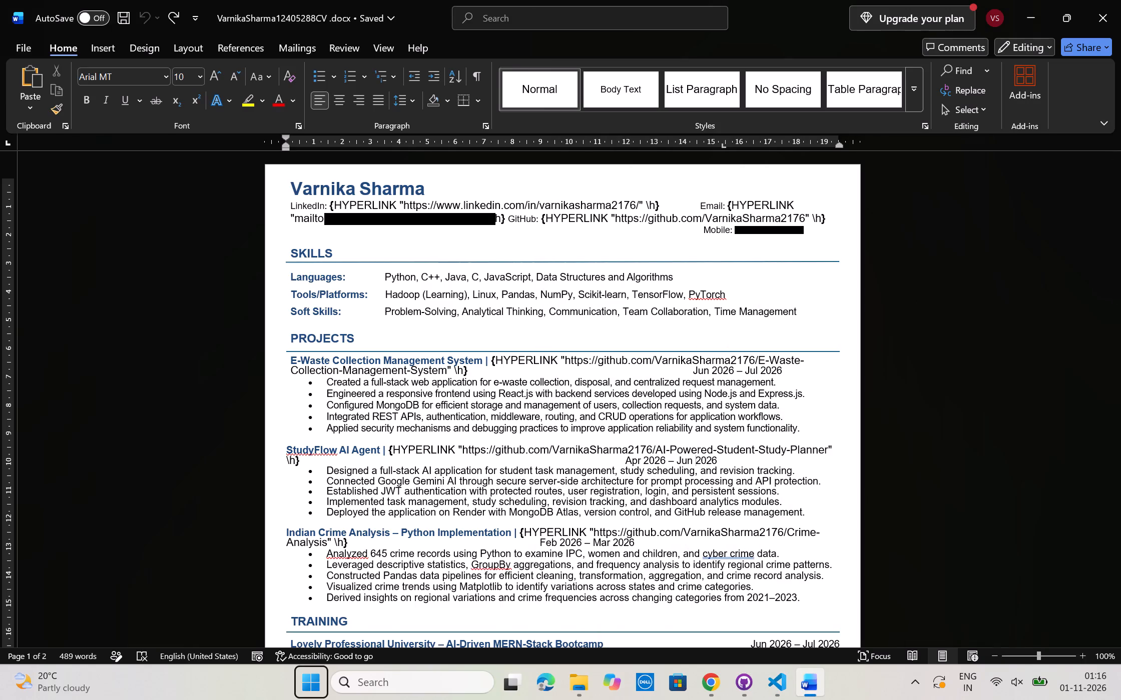
pyautogui.hotkey('alt', 'F9')
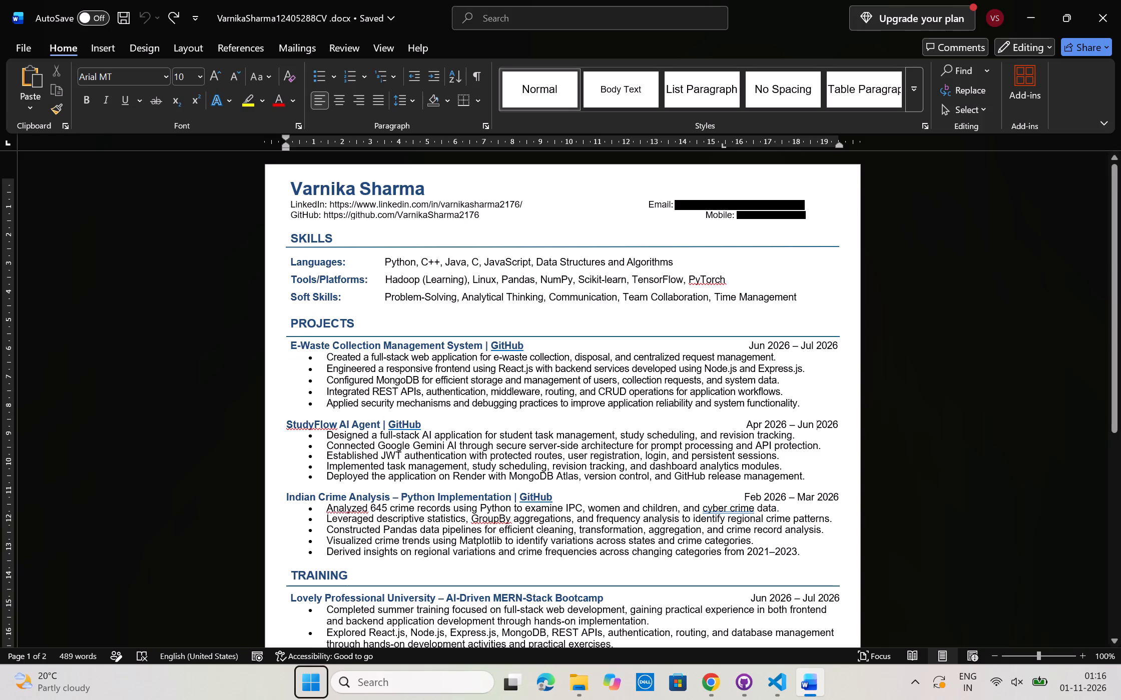
pyautogui.scroll(-1, 640, 482)
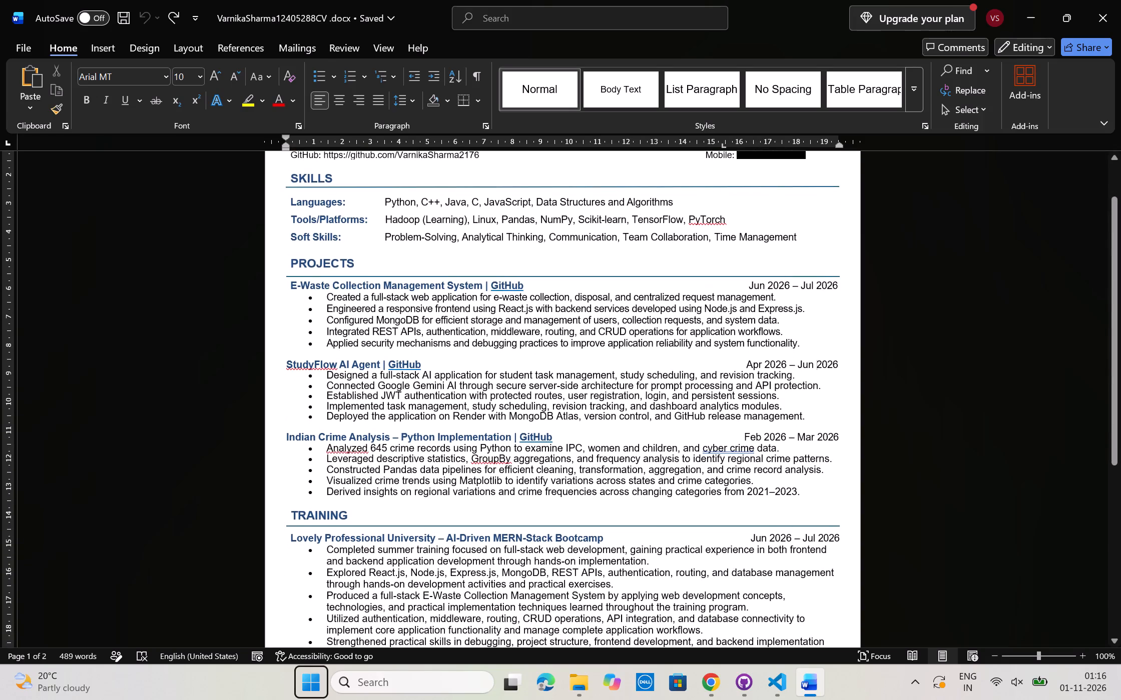
pyautogui.scroll(1, 579, 332)
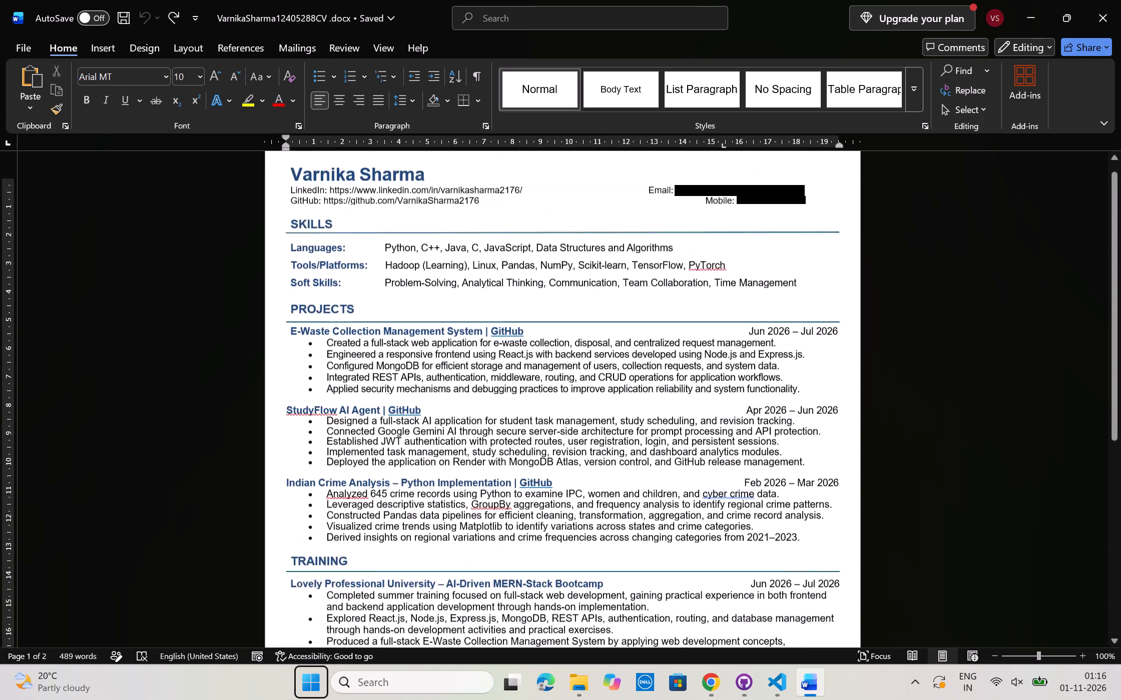
pyautogui.press('super+Print')
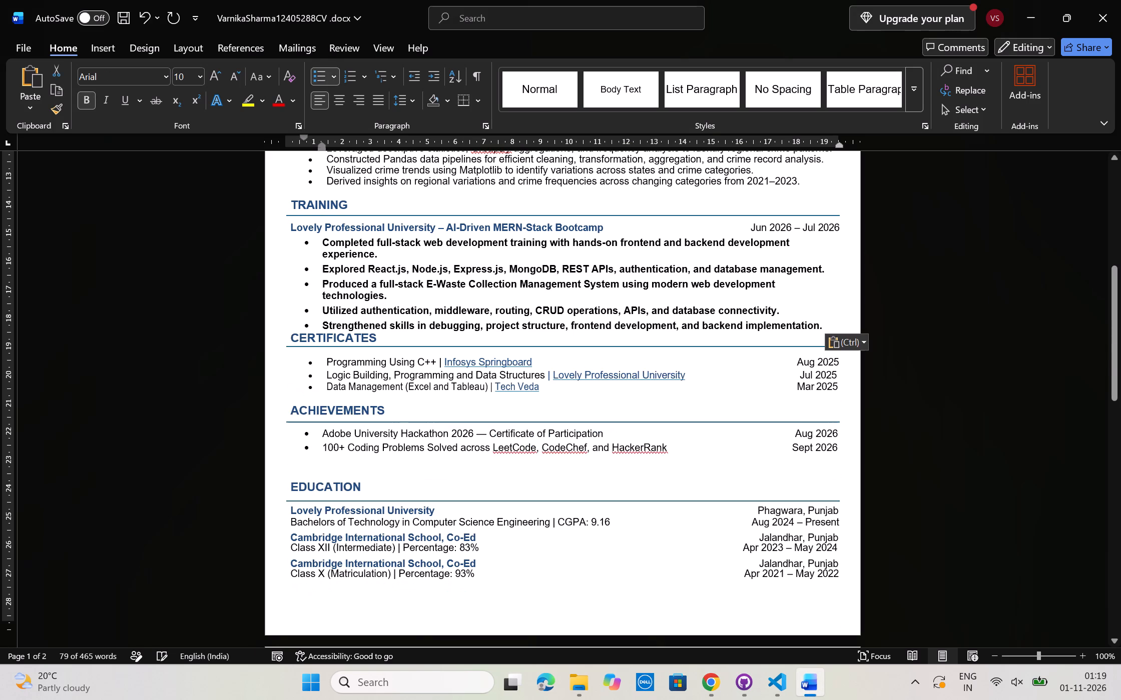
# Remove the bold formatting from all five newly pasted Training bullets.
pyautogui.moveTo(327, 243); pyautogui.dragTo(842, 323)
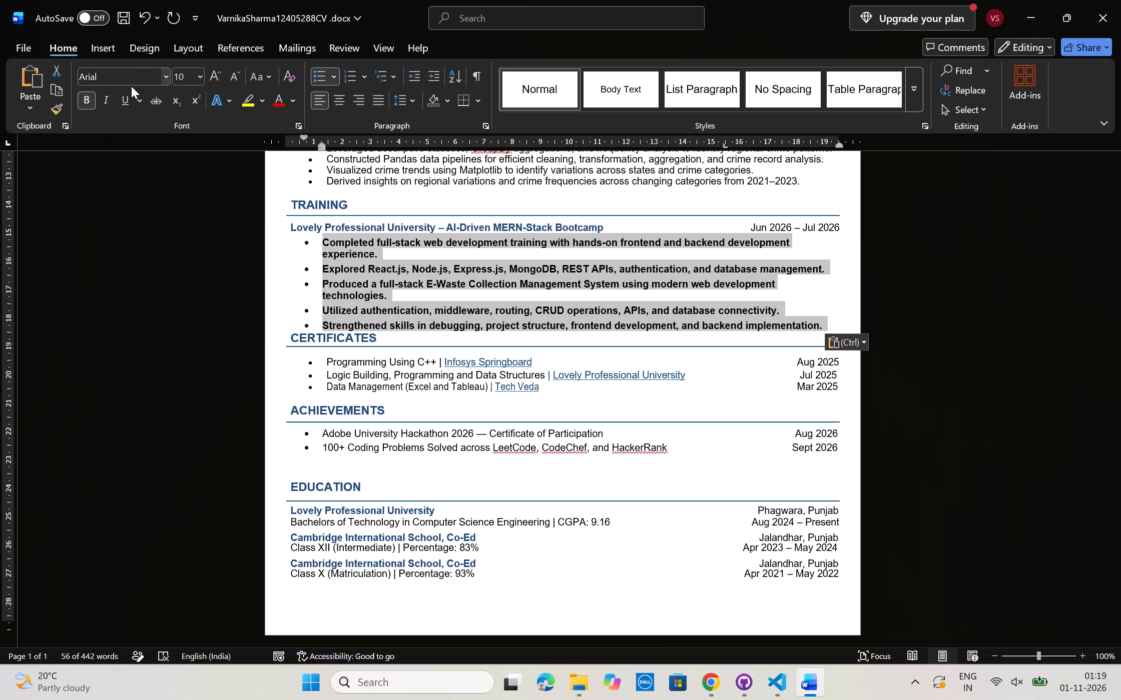
pyautogui.click(88, 107)
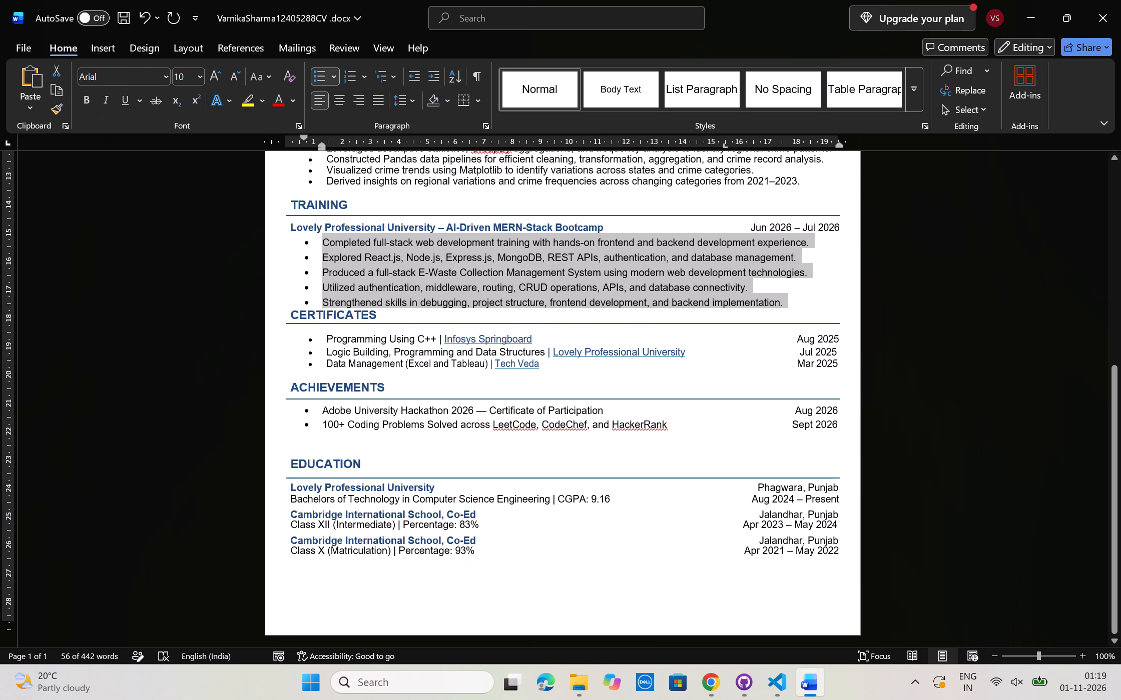
pyautogui.click(461, 225)
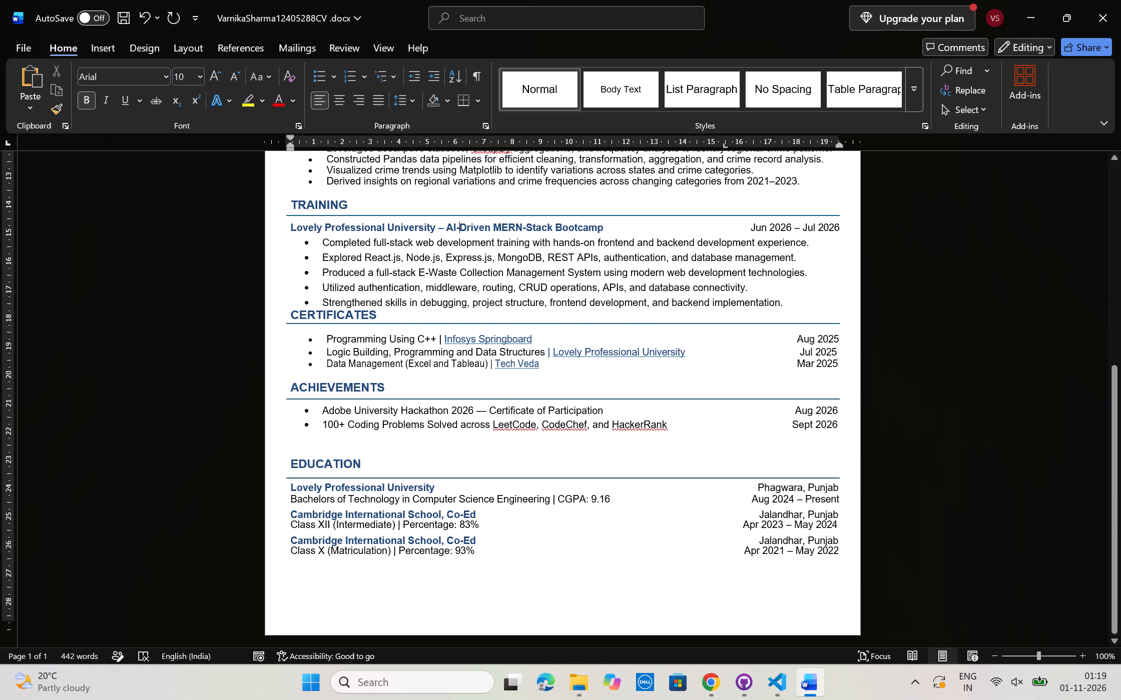
# Remove the space before paragraph from the five Training bullets to tighten their line spacing.
pyautogui.moveTo(324, 244); pyautogui.dragTo(804, 298)
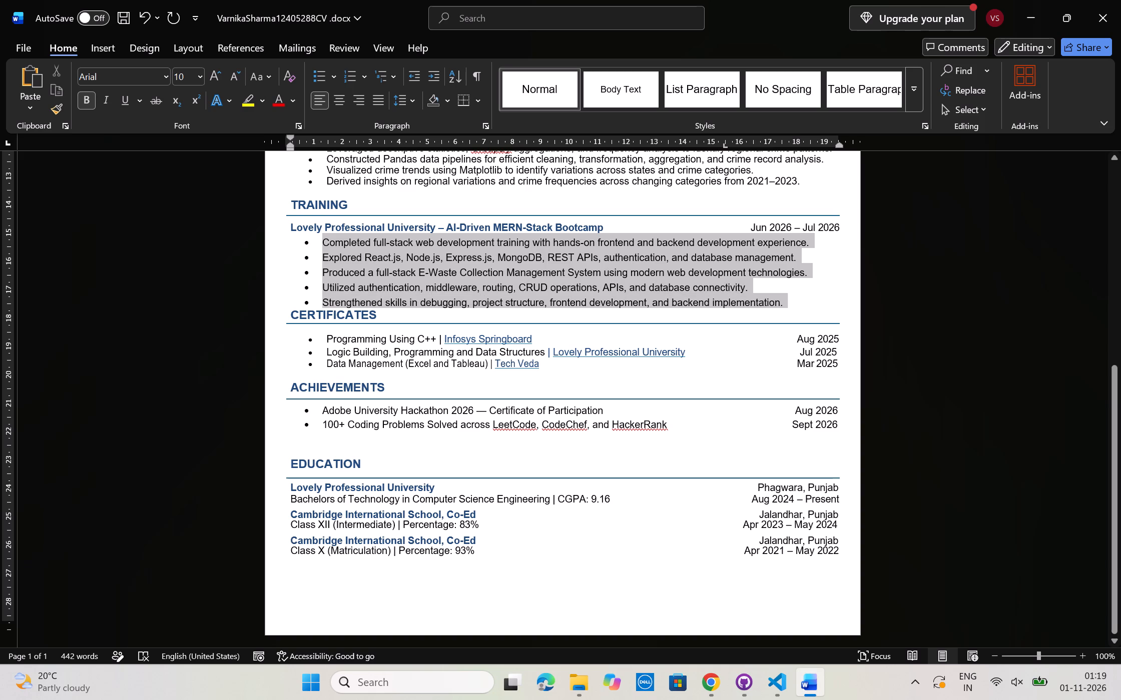
pyautogui.moveTo(804, 298); pyautogui.dragTo(807, 298)
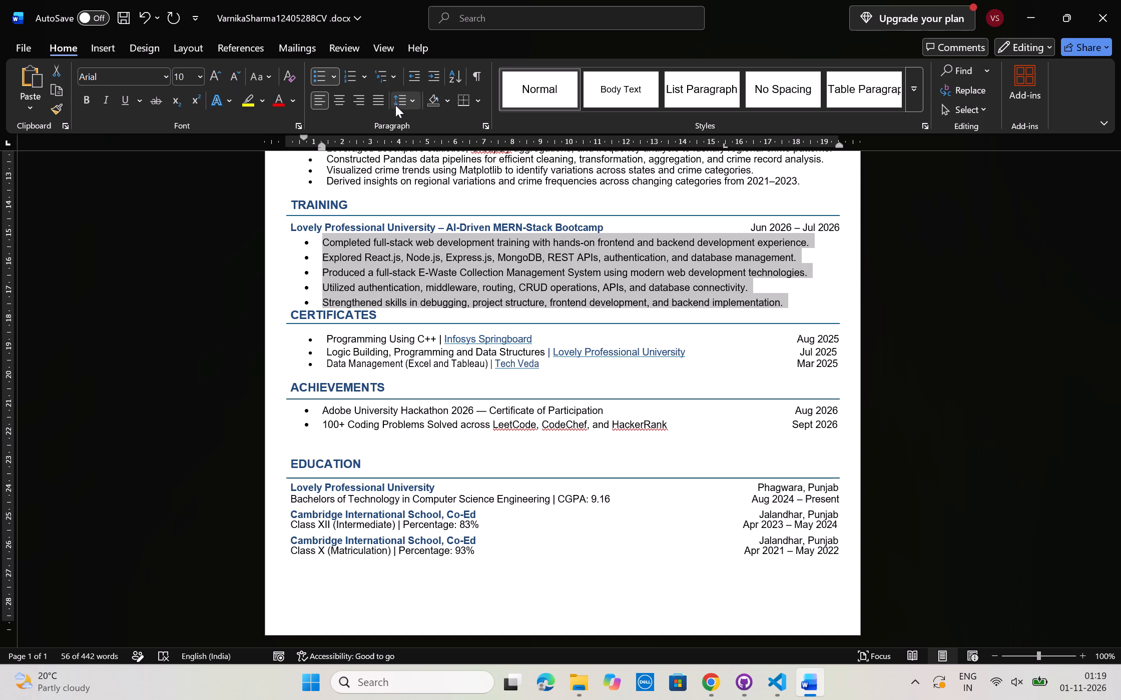
pyautogui.click(409, 100)
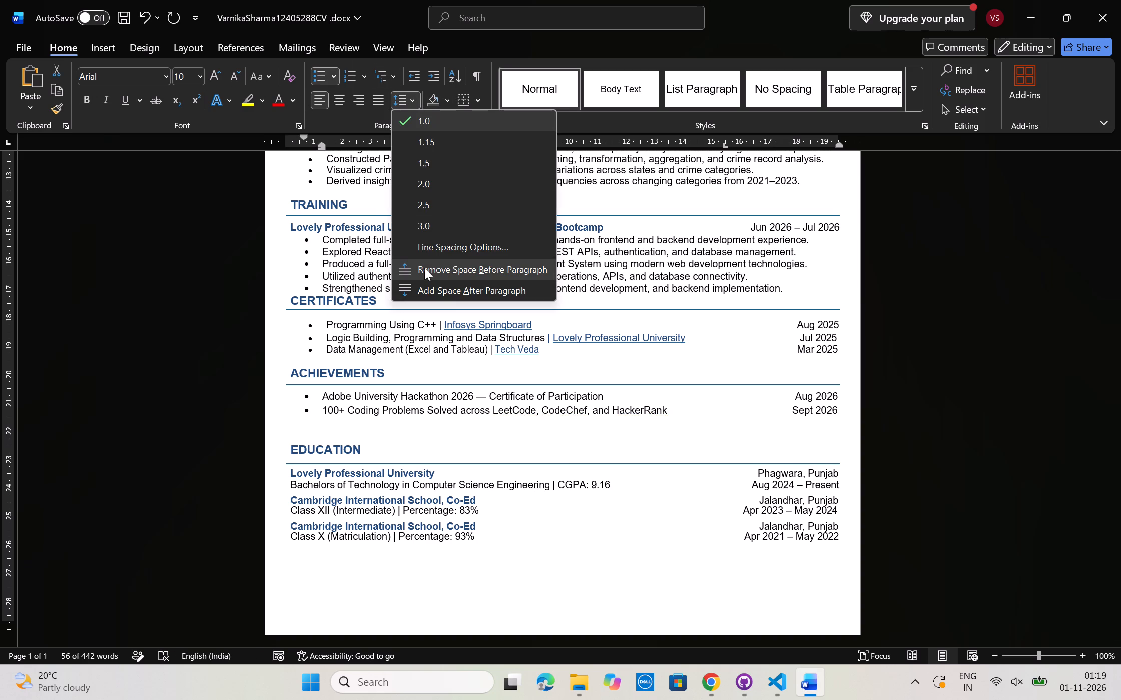
pyautogui.click(424, 268)
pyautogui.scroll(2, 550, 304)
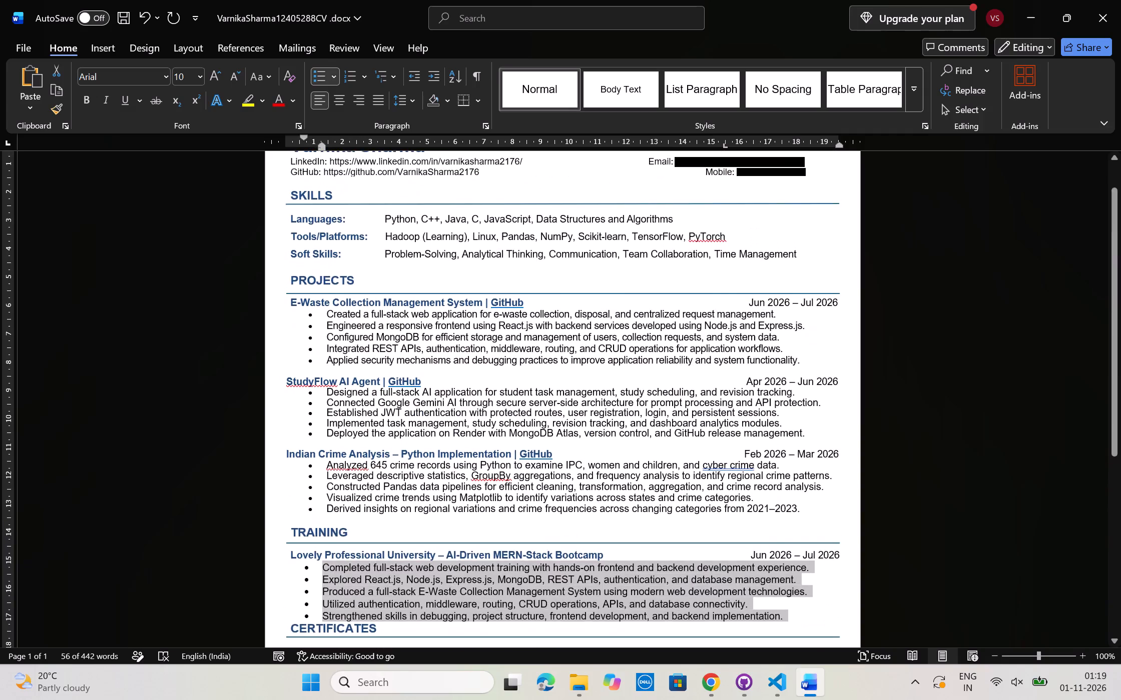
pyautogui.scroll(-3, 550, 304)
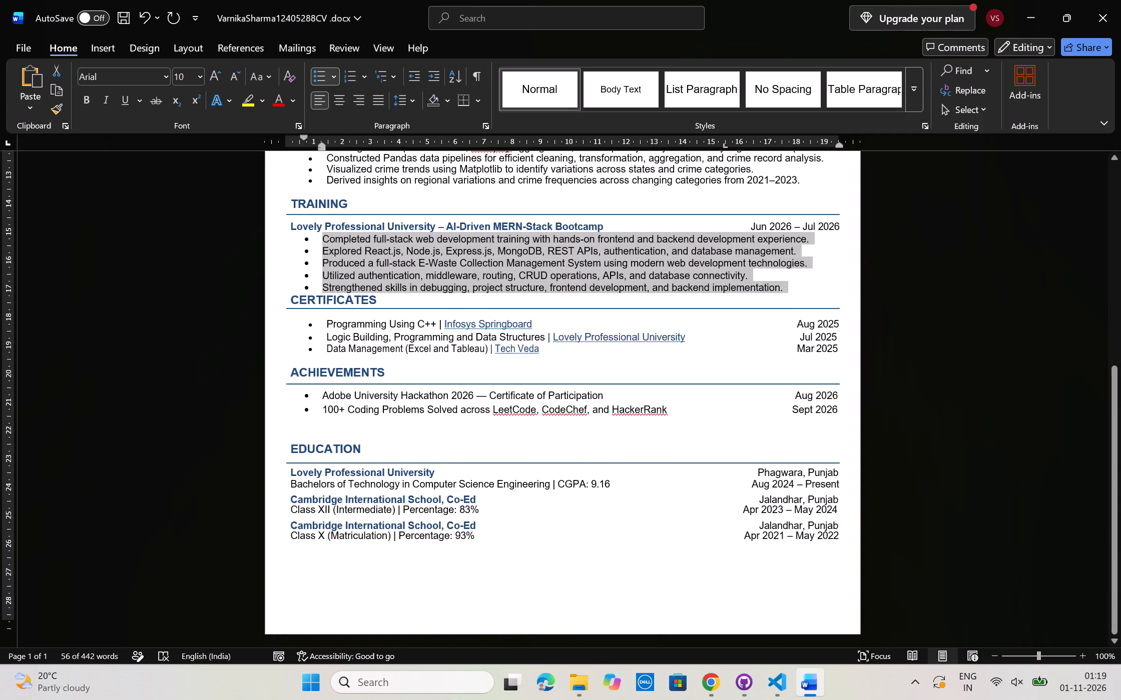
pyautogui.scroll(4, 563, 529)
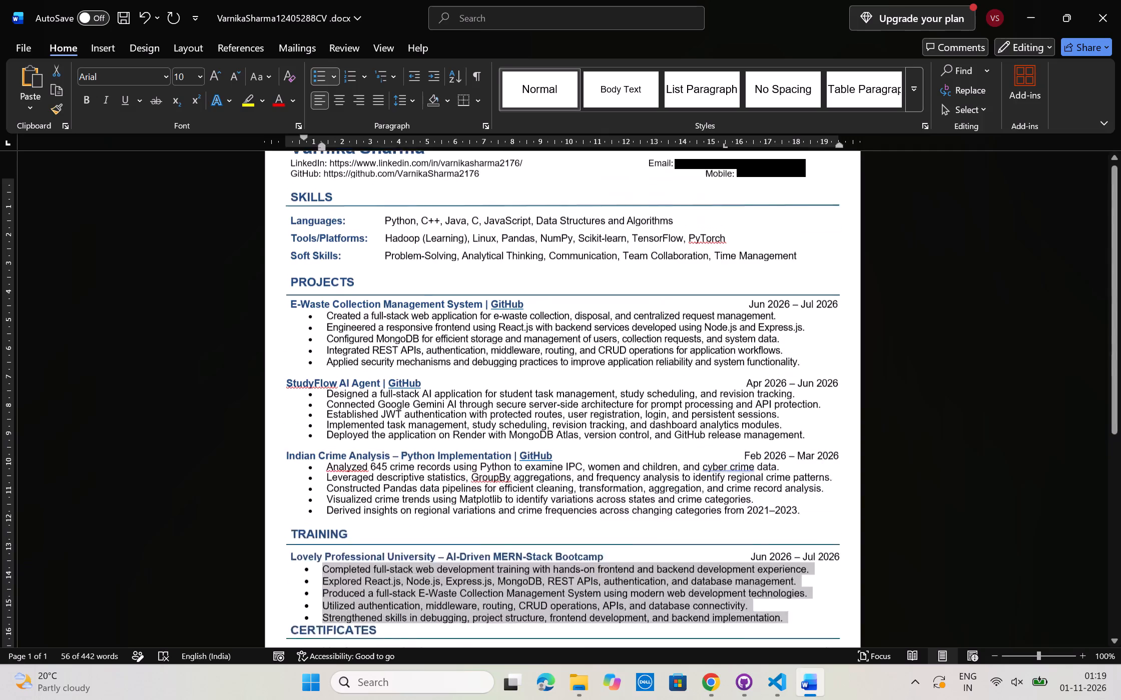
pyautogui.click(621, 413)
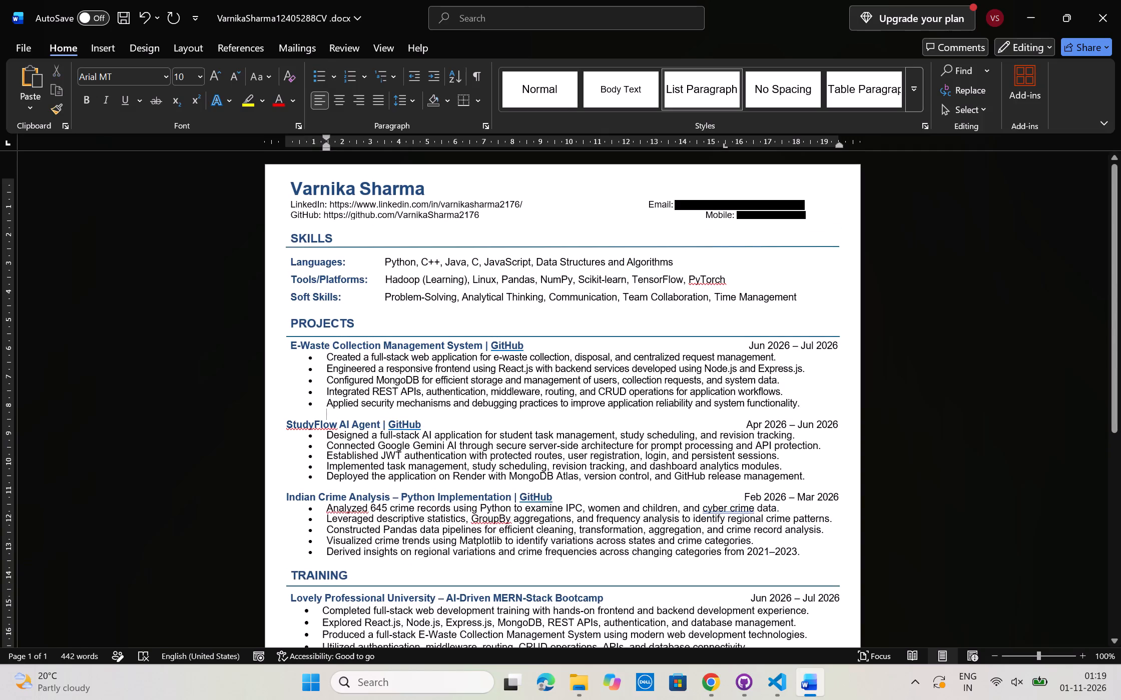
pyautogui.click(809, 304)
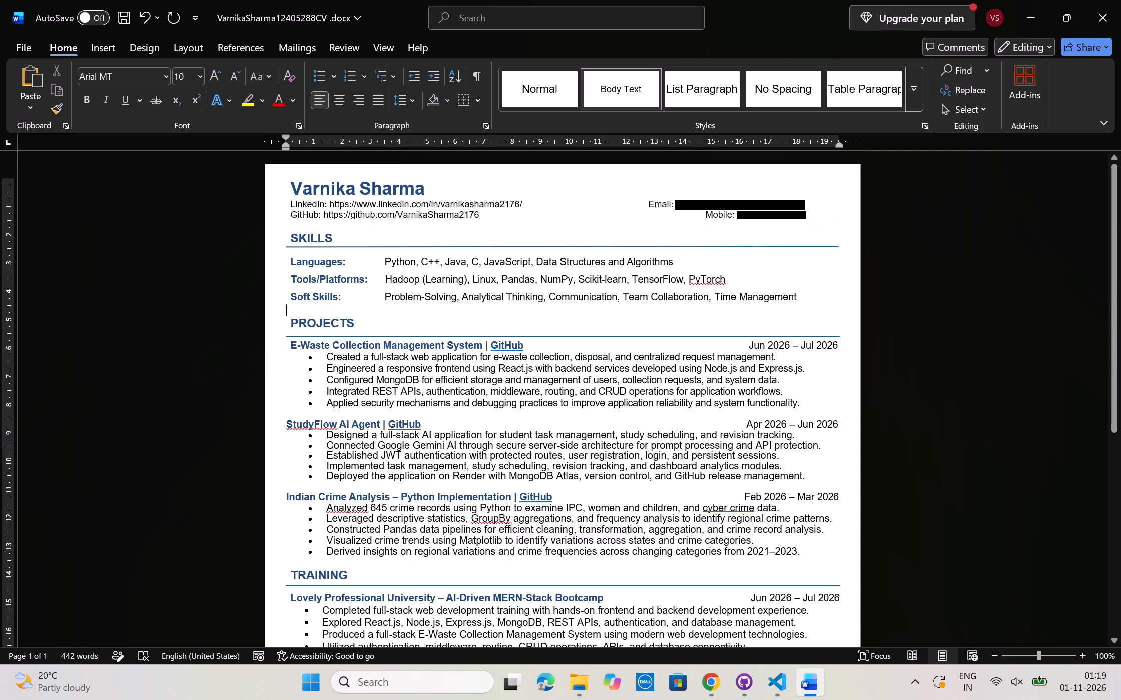
# Remove the extra spaces before the Mobile label in the CV header so it lines up under the Email label.
pyautogui.click(705, 216)
pyautogui.press('BackSpace')
pyautogui.press('BackSpace')
pyautogui.press('BackSpace')
pyautogui.press('BackSpace')
pyautogui.press('BackSpace')
pyautogui.press('BackSpace')
pyautogui.press('BackSpace')
pyautogui.press('BackSpace')
pyautogui.press('BackSpace')
pyautogui.press('BackSpace')
pyautogui.press('BackSpace')
pyautogui.press('BackSpace')
pyautogui.press('BackSpace')
pyautogui.press('BackSpace')
pyautogui.press('BackSpace')
pyautogui.press('BackSpace')
pyautogui.press('BackSpace')
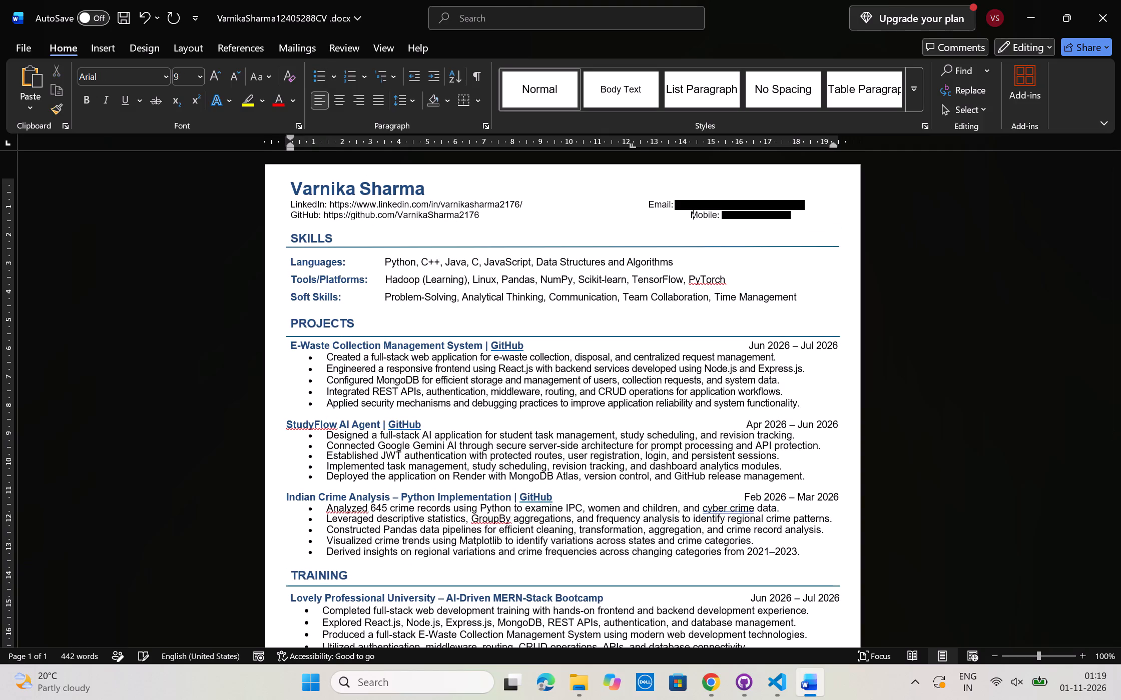
pyautogui.press('BackSpace')
pyautogui.press('BackSpace')
pyautogui.press('BackSpace')
pyautogui.press('BackSpace')
pyautogui.press('BackSpace')
pyautogui.press('BackSpace')
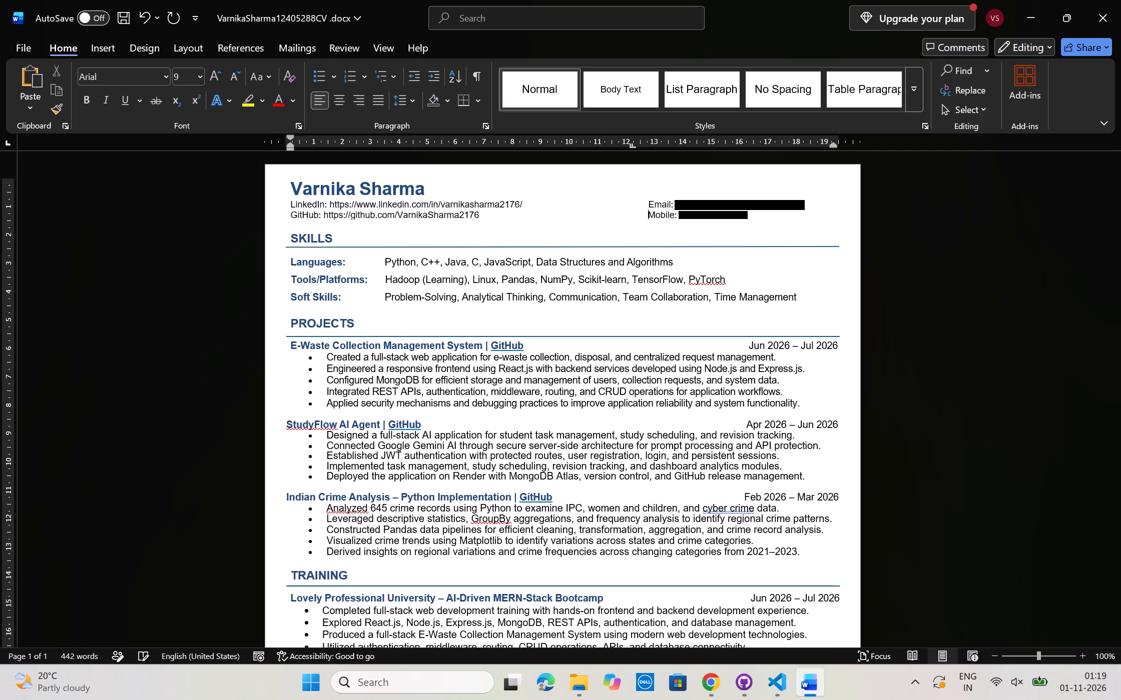
pyautogui.press('space')
pyautogui.click(736, 243)
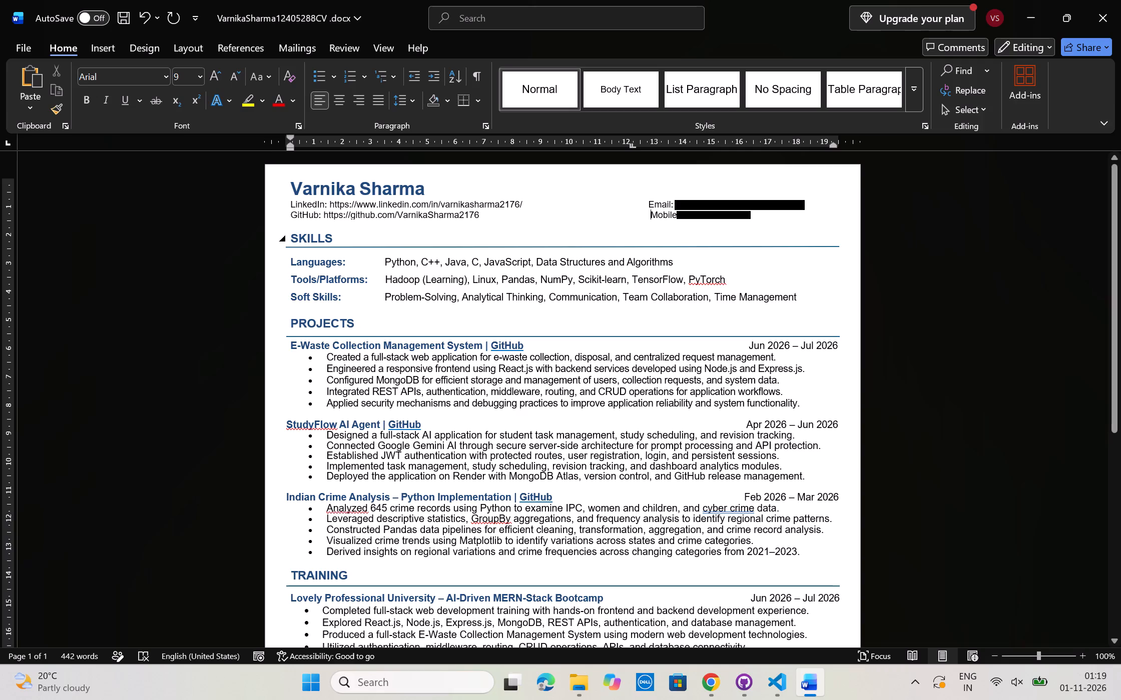
pyautogui.click(654, 213)
pyautogui.press('BackSpace')
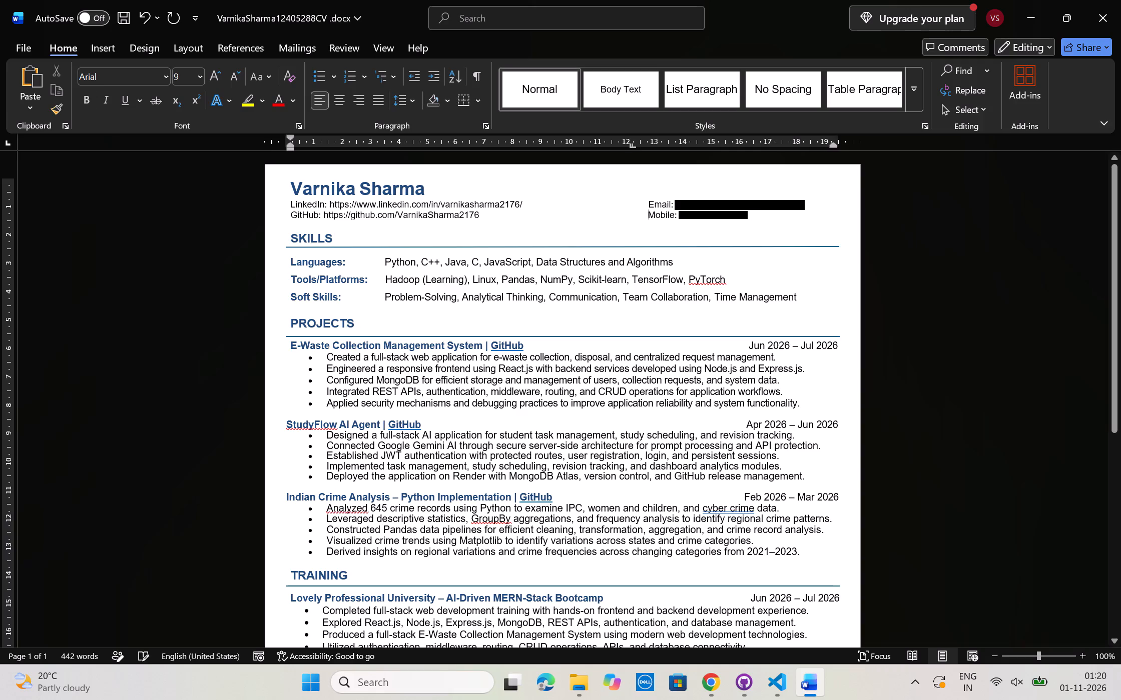
pyautogui.click(649, 287)
# Add three spaces after the Email label so the address starts in line with the mobile number below it.
pyautogui.click(675, 202)
pyautogui.press('space')
pyautogui.press('space')
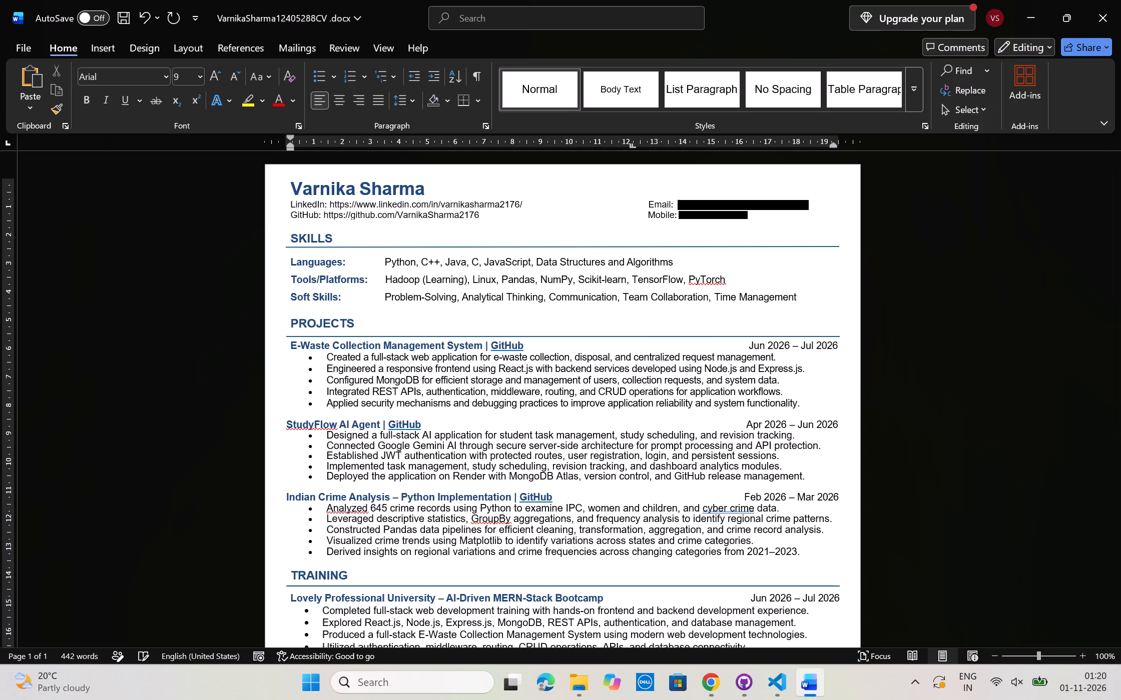
pyautogui.press('space')
pyautogui.click(763, 261)
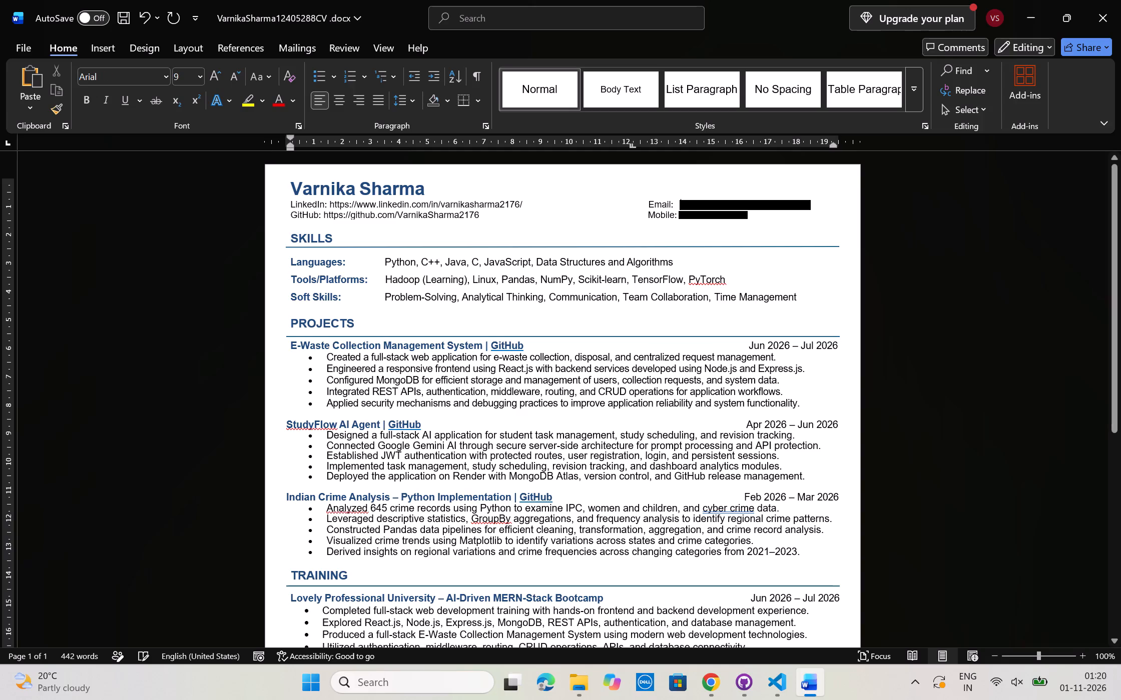
# Add two spaces after the GitHub label in the header so its URL lines up with the LinkedIn URL above.
pyautogui.click(320, 213)
pyautogui.press('Right')
pyautogui.press('space')
pyautogui.press('space')
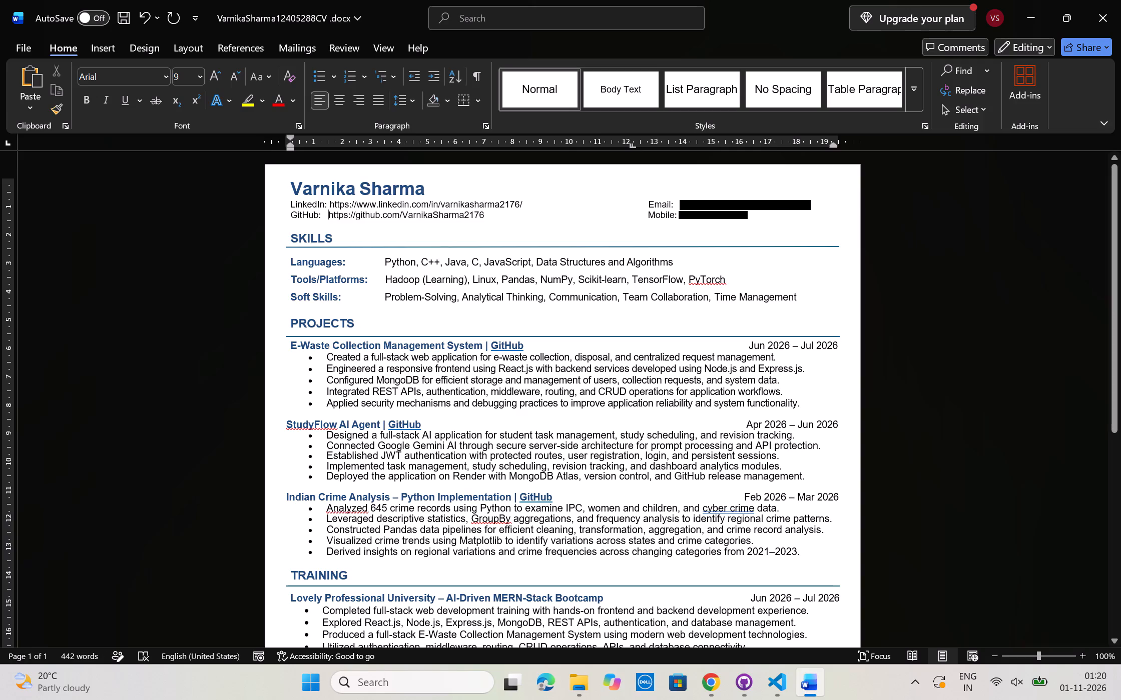
# Remove the extra paragraph spacing from the Languages, Tools/Platforms and Soft Skills lines in the Skills section.
pyautogui.moveTo(287, 261); pyautogui.dragTo(893, 298)
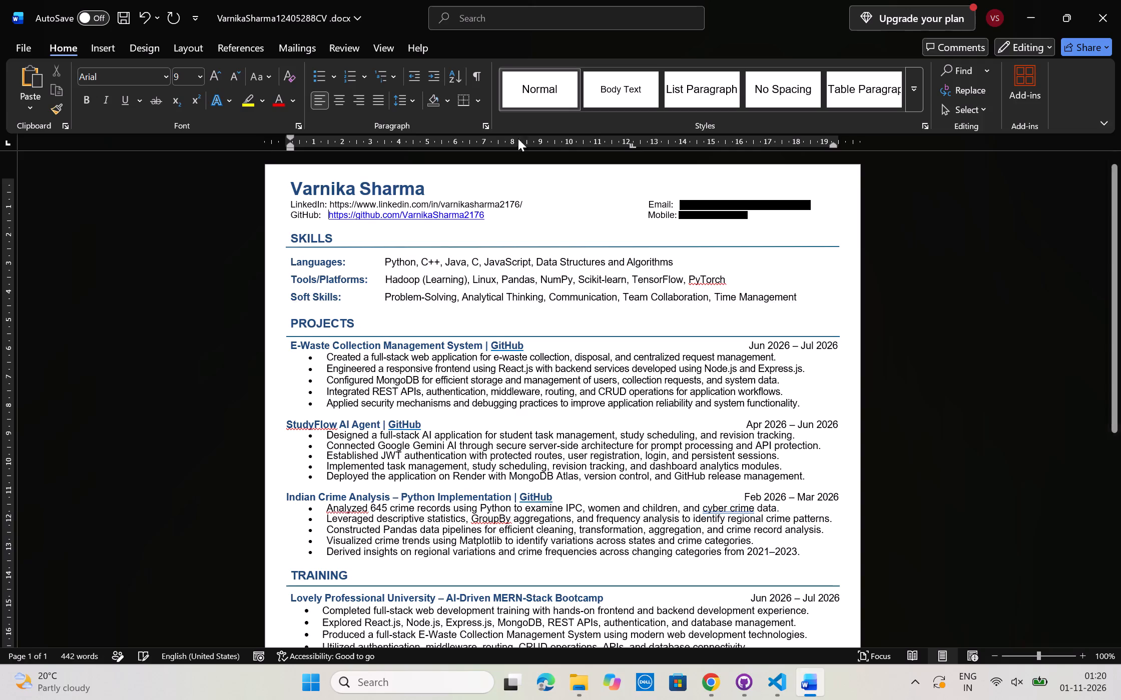
pyautogui.moveTo(291, 260); pyautogui.dragTo(344, 257)
pyautogui.moveTo(344, 257); pyautogui.dragTo(930, 295)
pyautogui.click(407, 92)
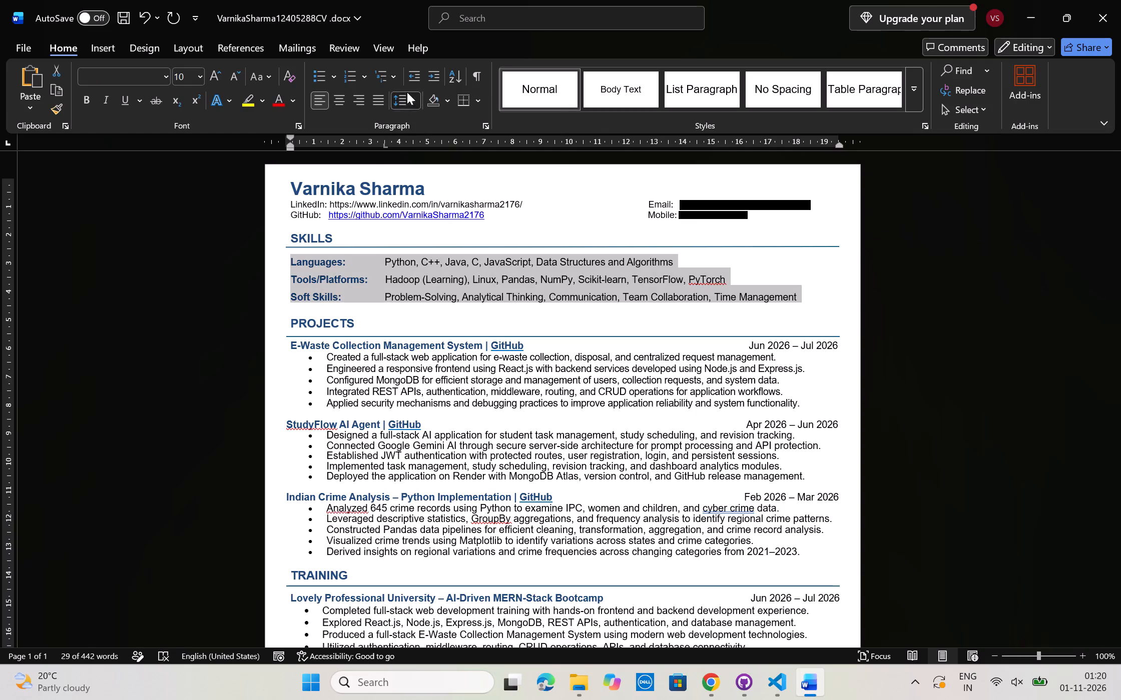
pyautogui.click(447, 270)
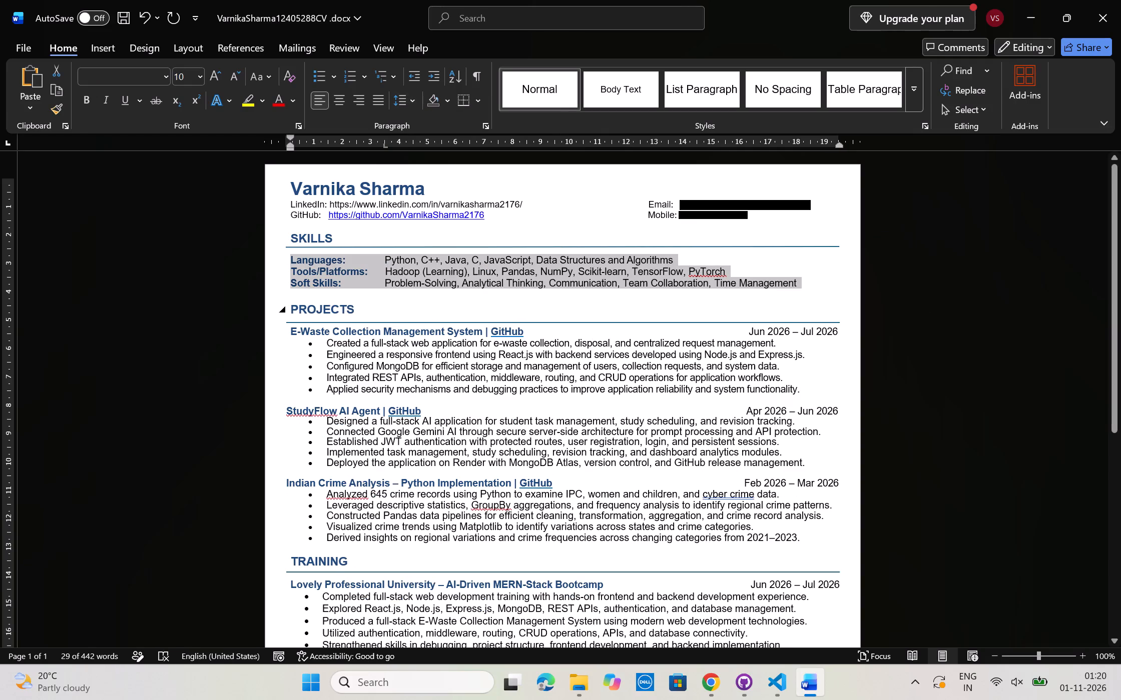
# Set the font of the entire CV to Arial.
pyautogui.click(367, 351)
pyautogui.hotkey('ctrl', 'a')
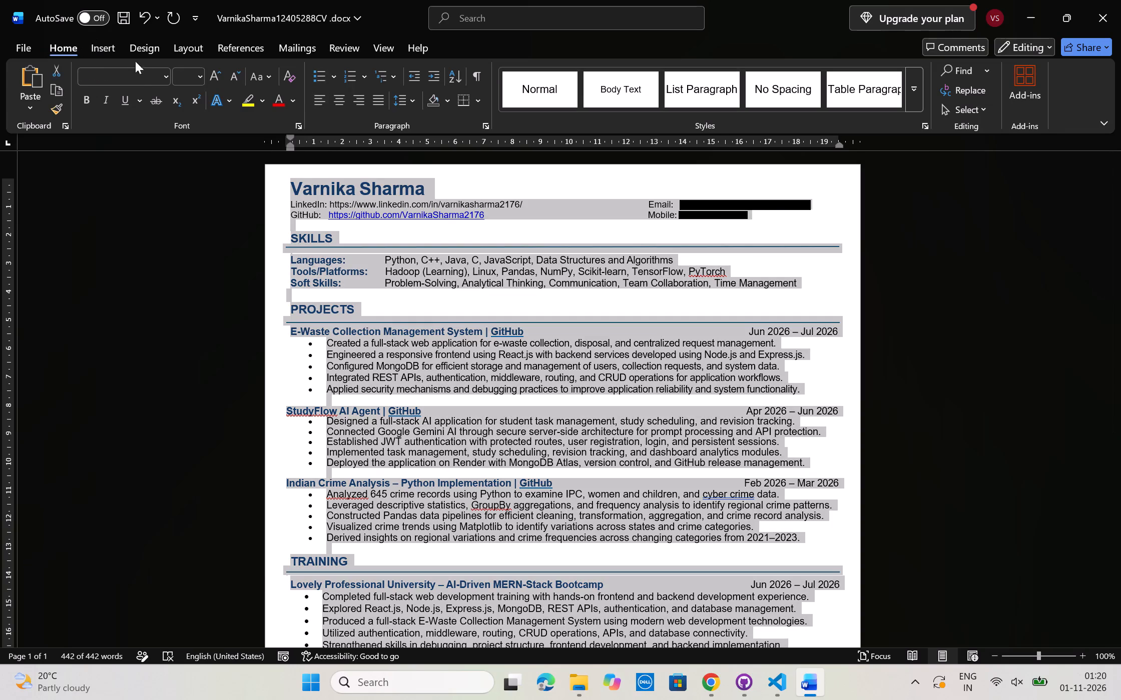
pyautogui.click(165, 82)
pyautogui.click(160, 185)
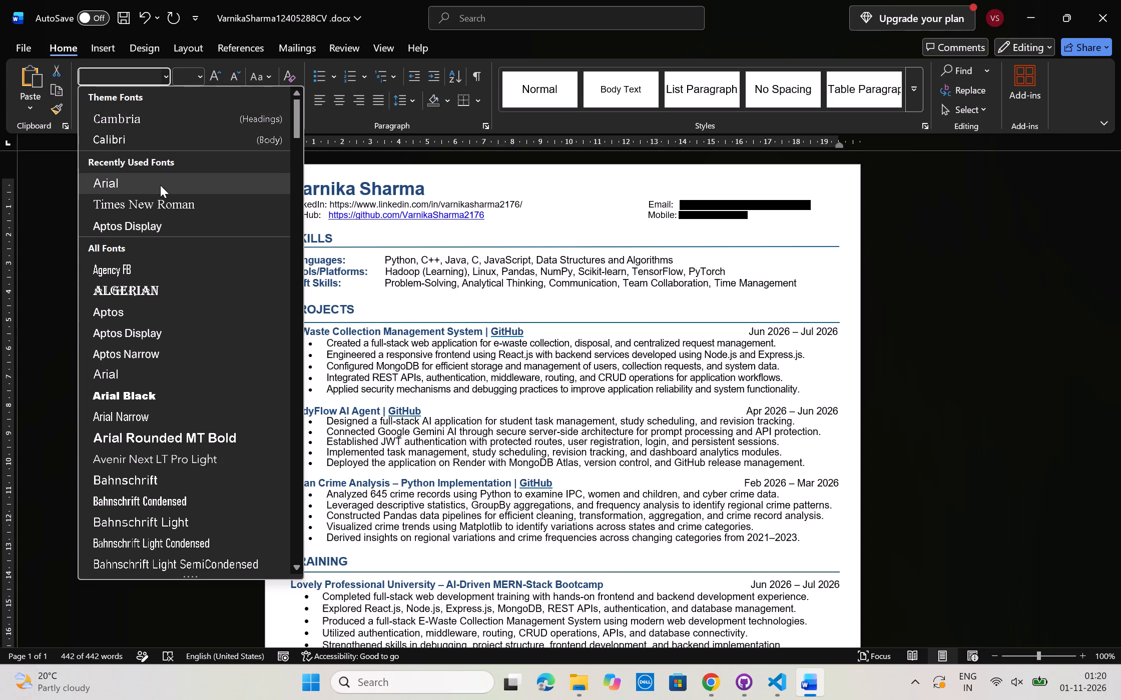
pyautogui.click(606, 369)
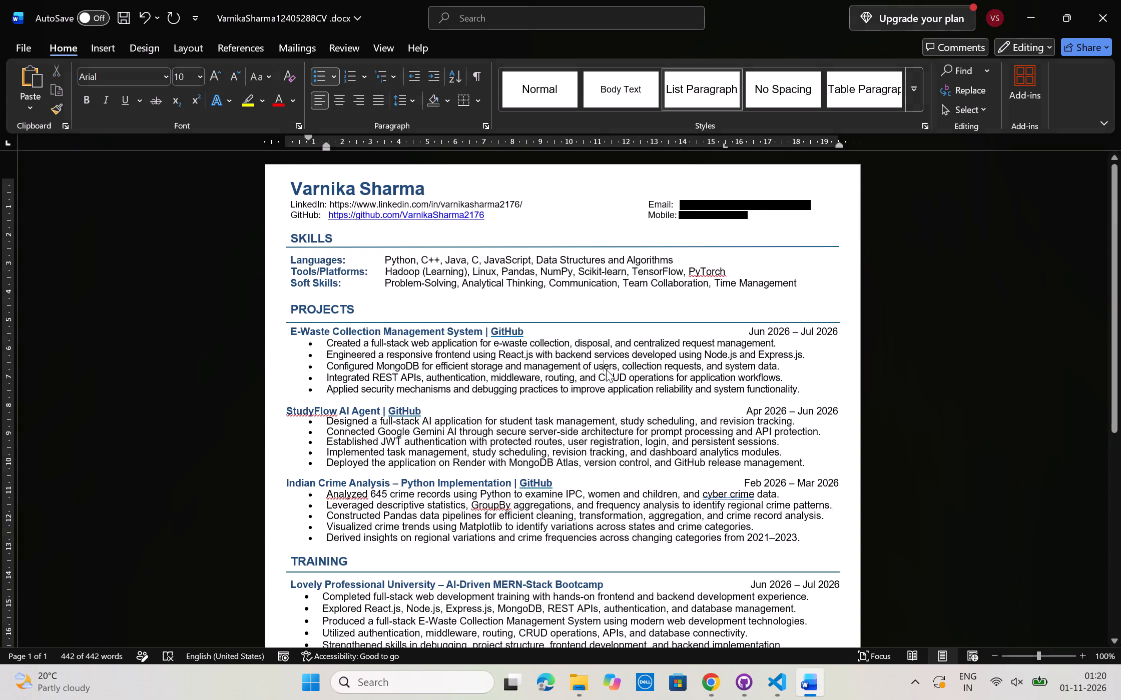
# Increase the page's top margin by about 1 cm to move the CV content down.
pyautogui.scroll(-5, 606, 369)
pyautogui.scroll(5, 606, 369)
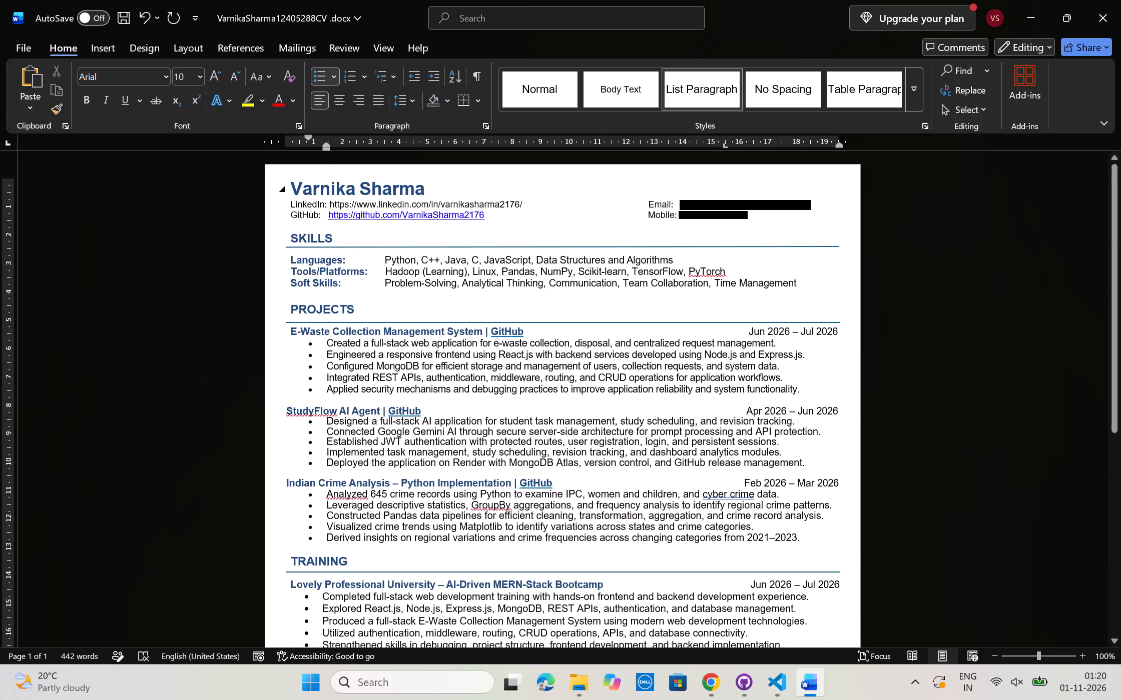
pyautogui.moveTo(12, 178); pyautogui.dragTo(12, 205)
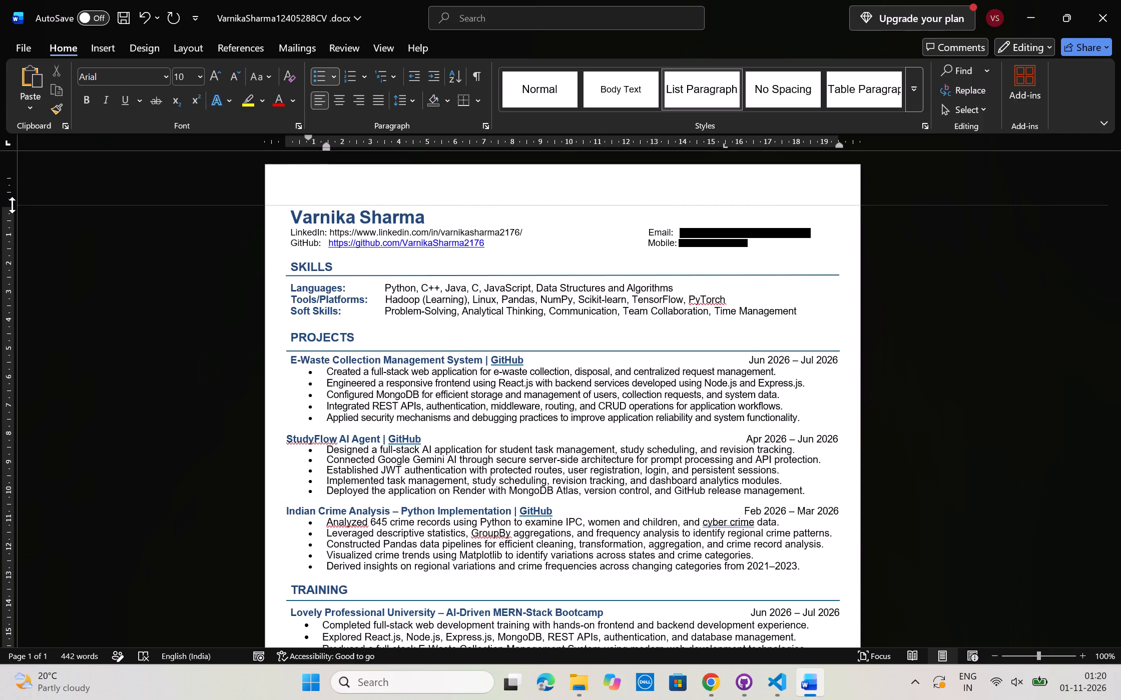
pyautogui.moveTo(12, 205); pyautogui.dragTo(13, 202)
pyautogui.moveTo(13, 202); pyautogui.dragTo(15, 200)
pyautogui.scroll(-5, 435, 441)
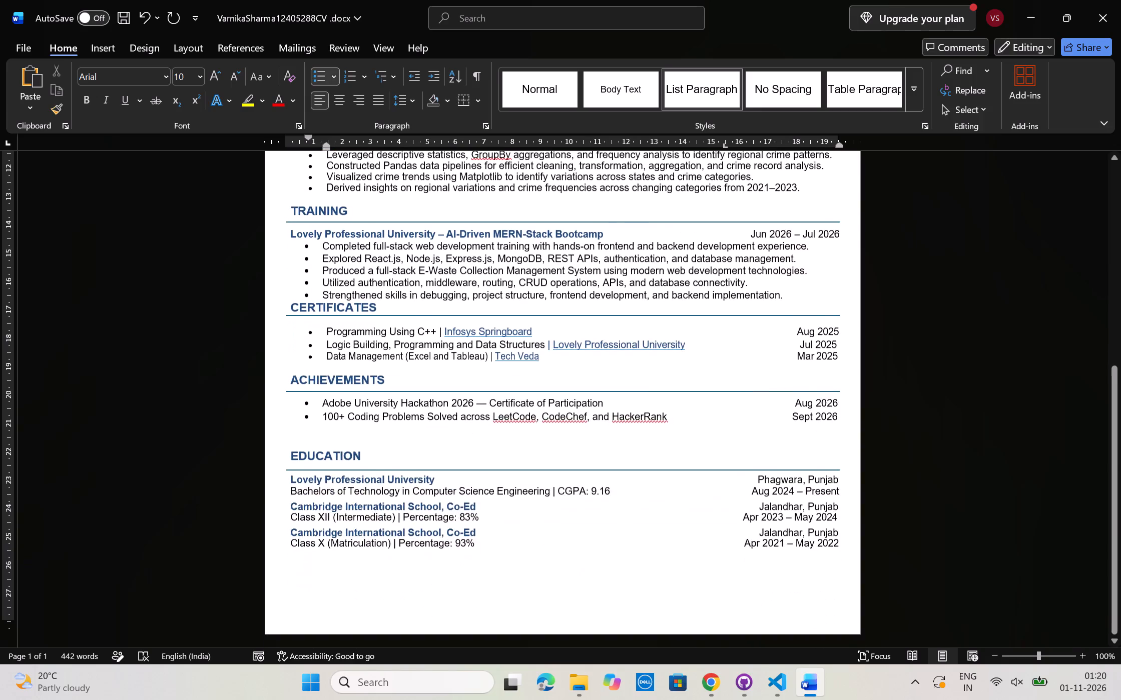
pyautogui.scroll(4, 435, 441)
# Remove the underline from Infosys Springboard, Lovely Professional University and Tech Veda in the Certificates section.
pyautogui.scroll(-5, 435, 441)
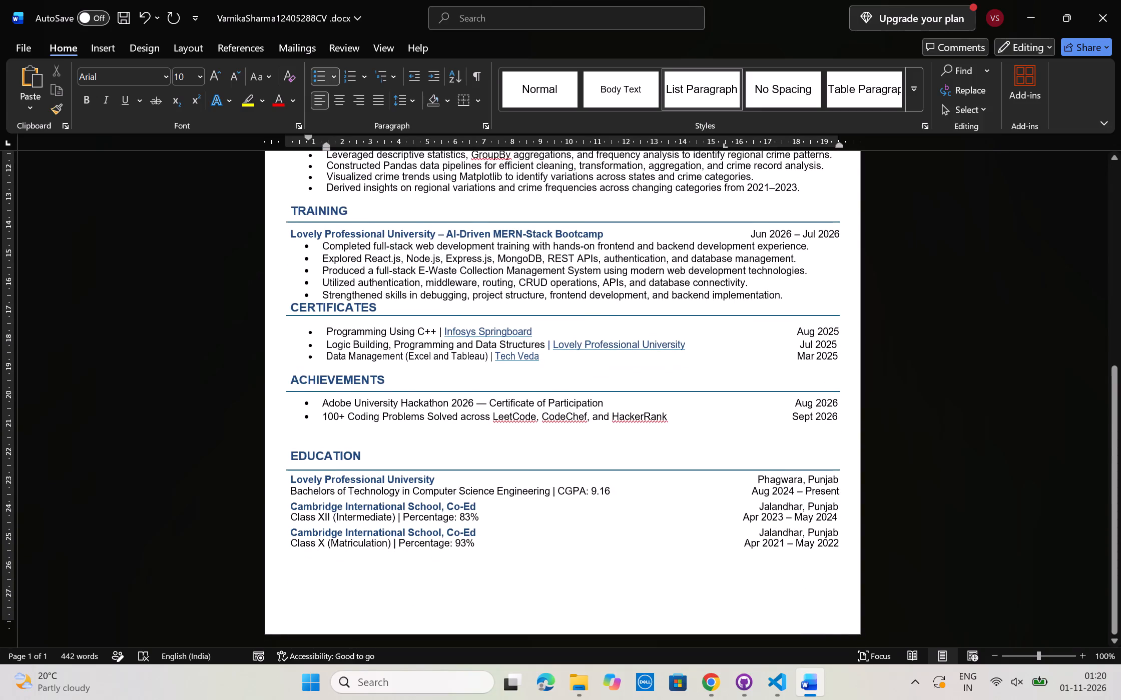
pyautogui.moveTo(443, 334); pyautogui.dragTo(544, 331)
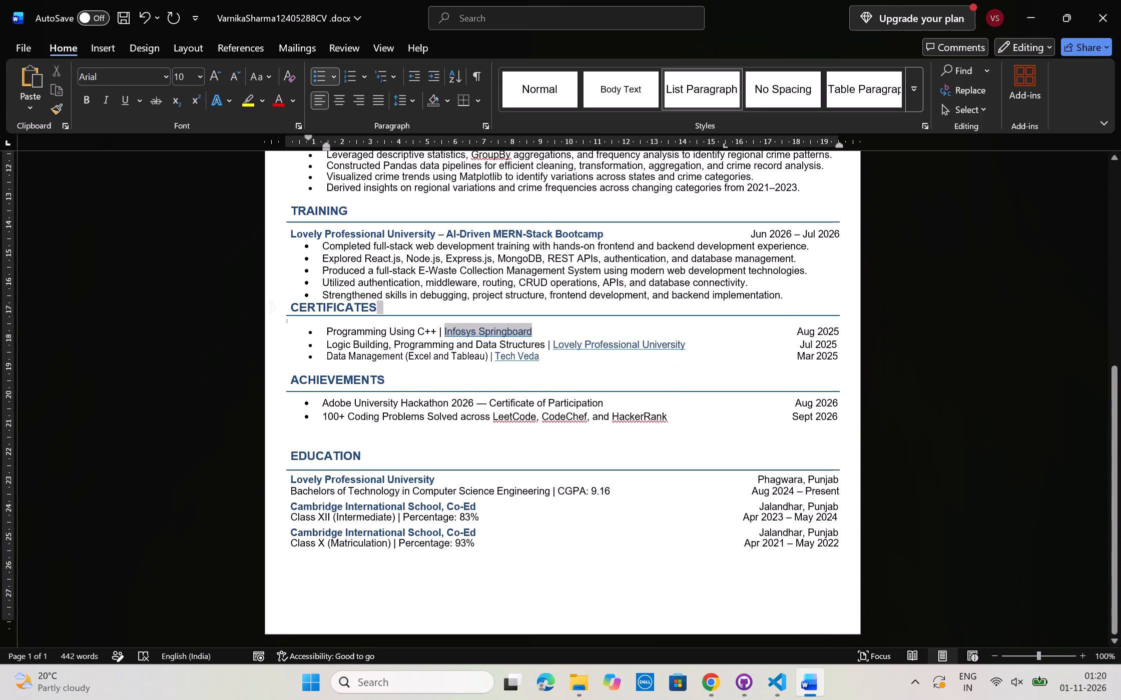
pyautogui.moveTo(544, 331); pyautogui.dragTo(544, 333)
pyautogui.keyDown('ctrl'); pyautogui.moveTo(551, 346); pyautogui.dragTo(694, 347); pyautogui.keyUp('ctrl')
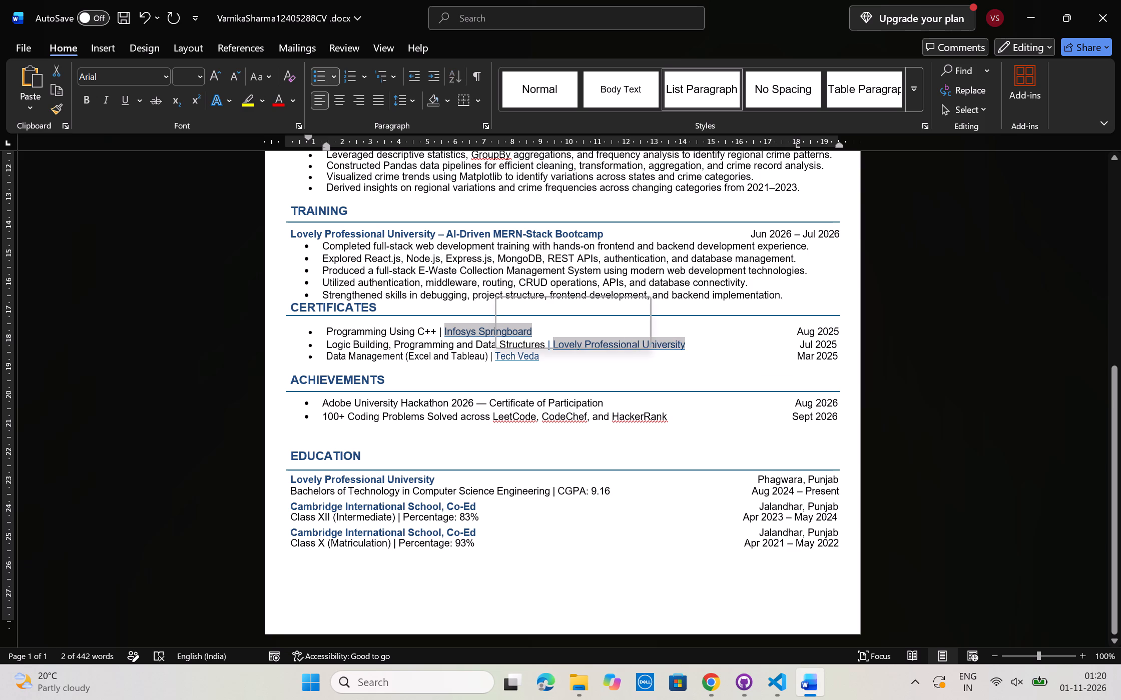
pyautogui.keyDown('ctrl'); pyautogui.moveTo(492, 352); pyautogui.dragTo(557, 353); pyautogui.keyUp('ctrl')
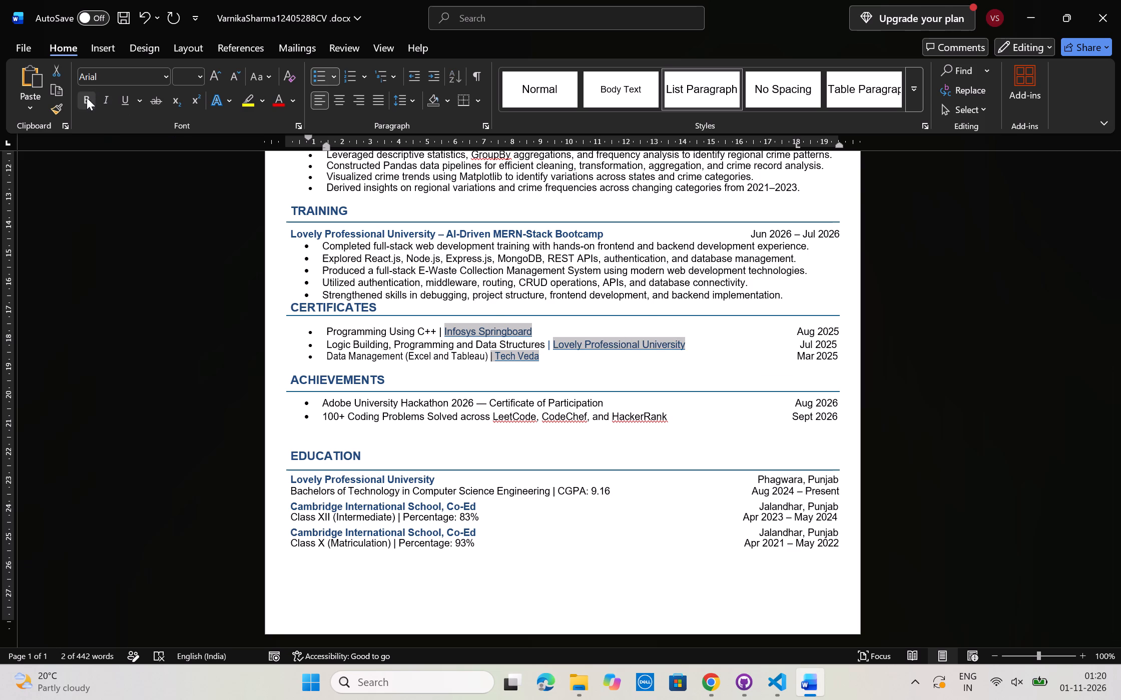
pyautogui.keyDown('ctrl'); pyautogui.click(123, 97); pyautogui.keyUp('ctrl')
pyautogui.keyDown('ctrl'); pyautogui.click(123, 97); pyautogui.keyUp('ctrl')
pyautogui.click(586, 359)
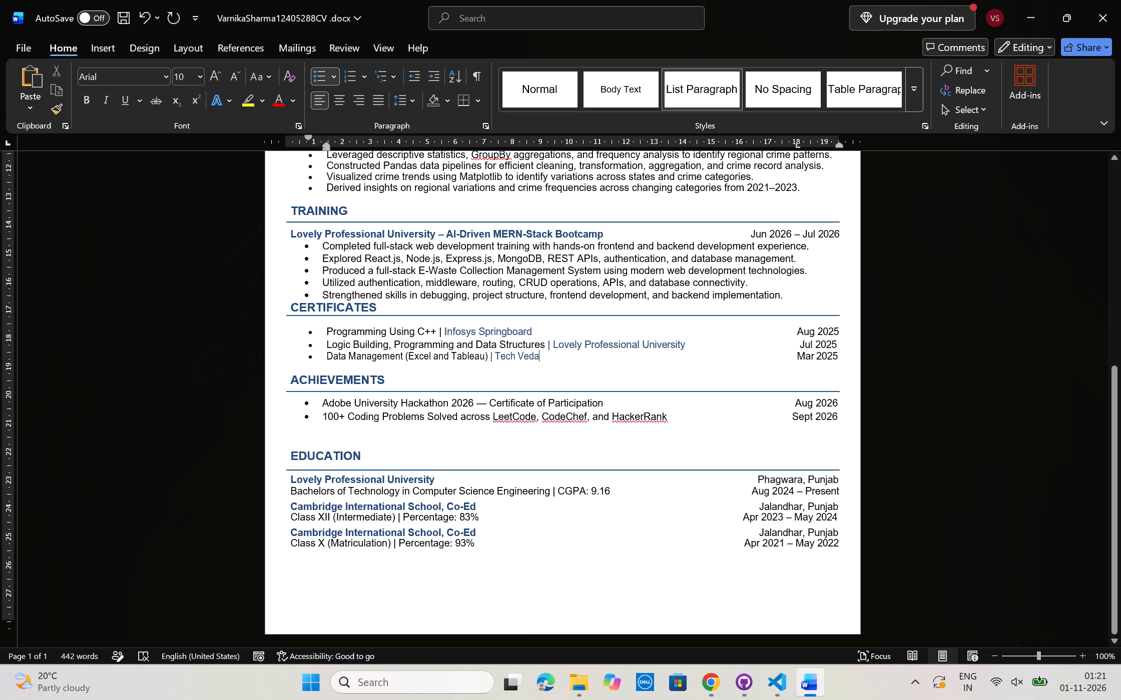
# Extend the date of the 100+ Coding Problems achievement to "Sept 2026 - Present".
pyautogui.click(840, 416)
pyautogui.press('-')
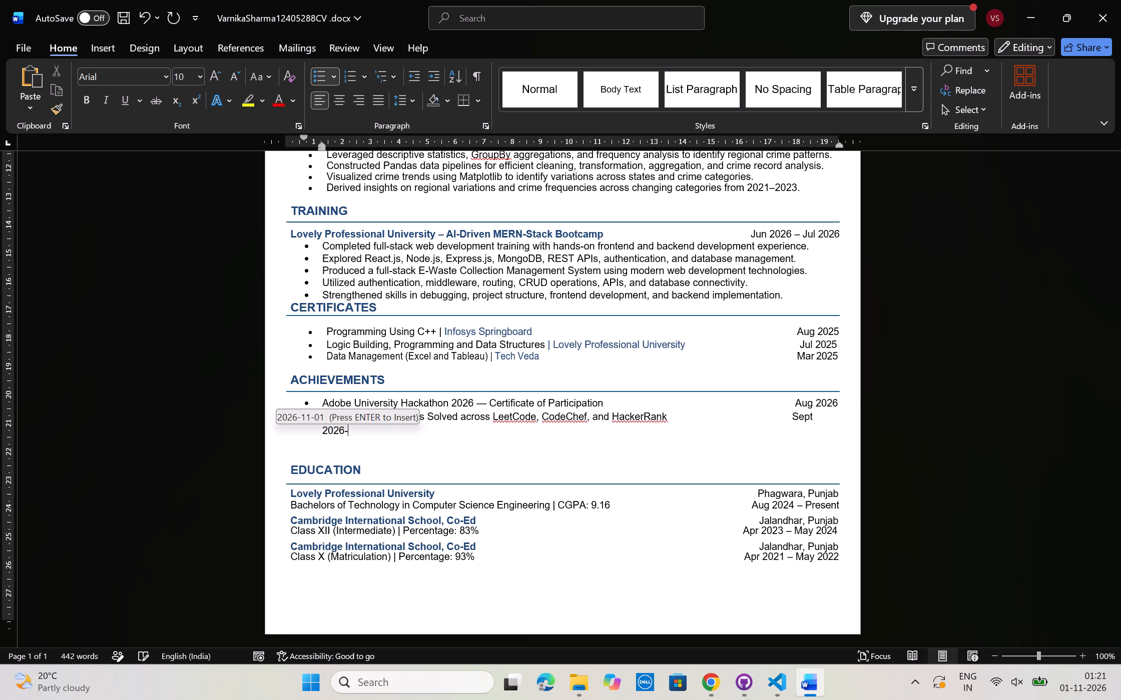
pyautogui.write('resent')
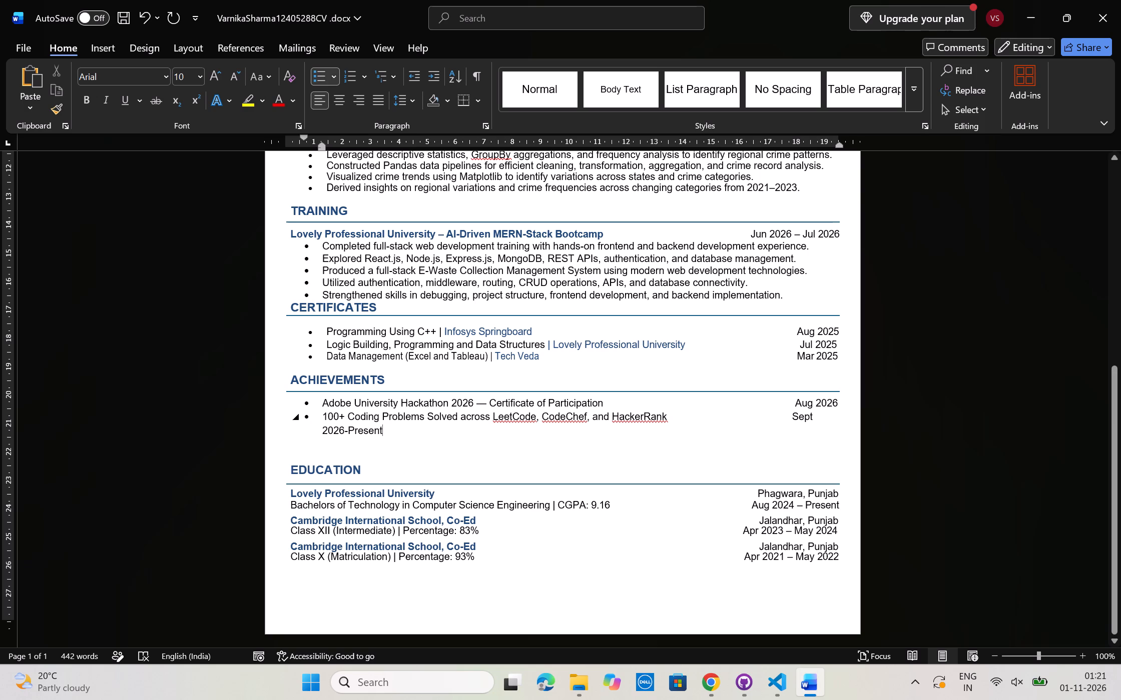
pyautogui.press('Left')
pyautogui.press('Left')
pyautogui.press('Left')
pyautogui.press('Left')
pyautogui.press('Left')
pyautogui.press('Left')
pyautogui.press('Left')
pyautogui.press('space')
pyautogui.press('Left')
pyautogui.press('Left')
pyautogui.press('space')
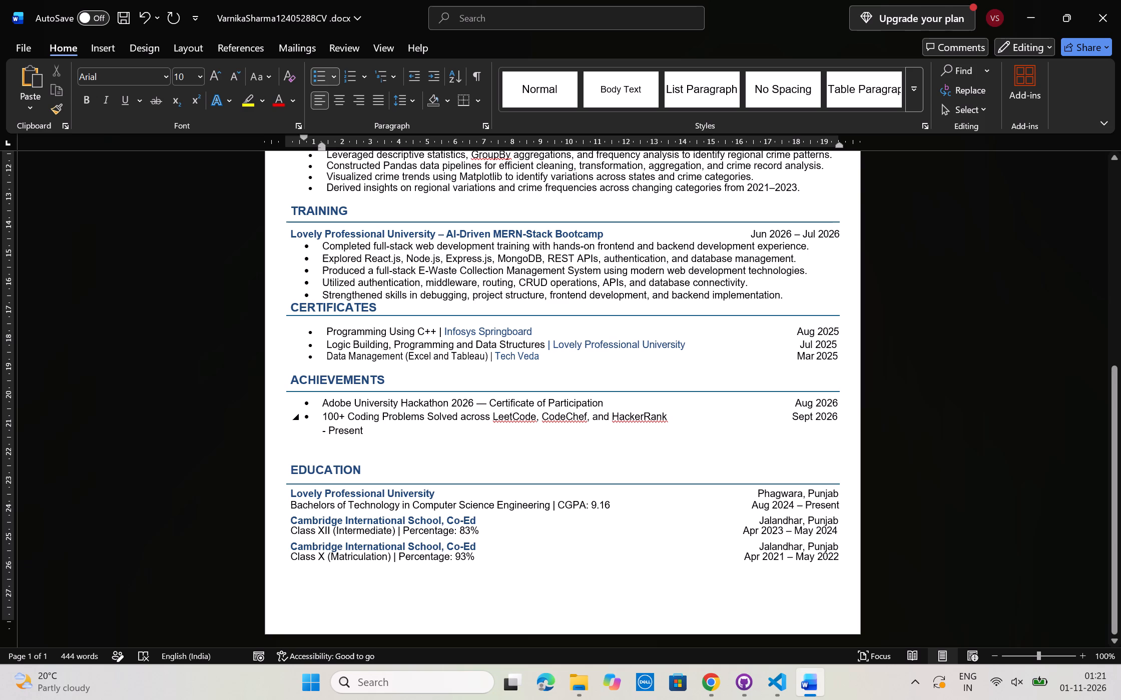
# Reduce the spacing before the coding achievement's date so it fits on one line and ends flush with the right margin.
pyautogui.click(793, 415)
pyautogui.press('BackSpace')
pyautogui.press('BackSpace')
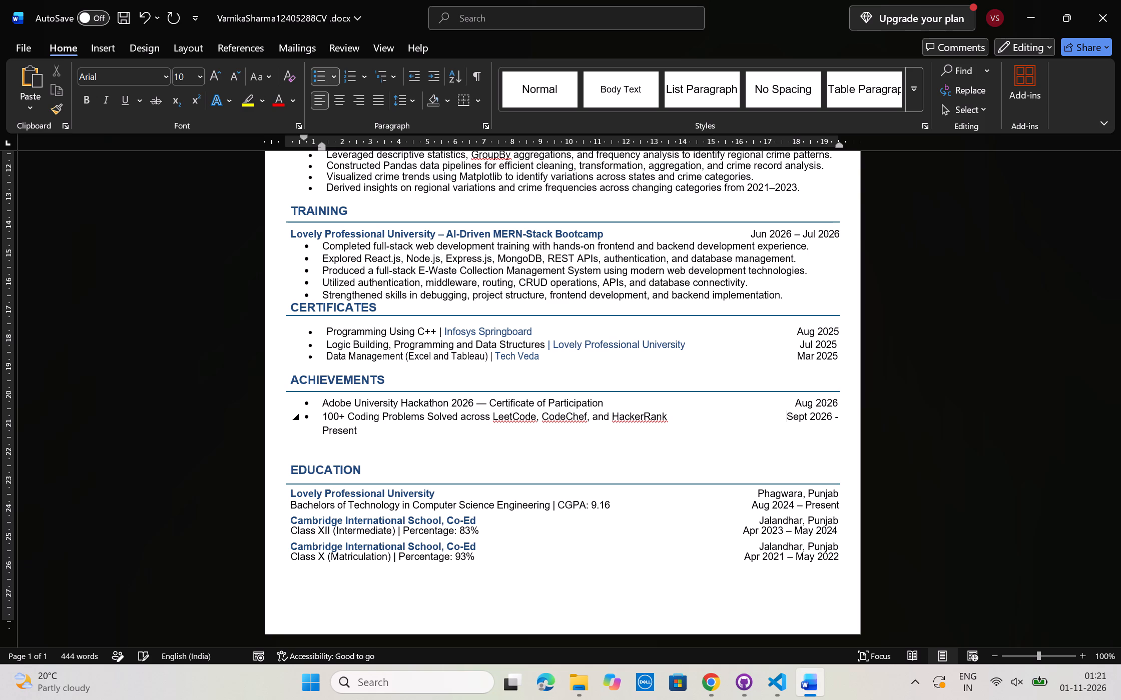
pyautogui.press('BackSpace')
pyautogui.press('BackSpace')
pyautogui.press('BackSpace')
pyautogui.press('BackSpace')
pyautogui.press('BackSpace')
pyautogui.press('BackSpace')
pyautogui.press('BackSpace')
pyautogui.press('BackSpace')
pyautogui.press('BackSpace')
pyautogui.press('BackSpace')
pyautogui.press('BackSpace')
pyautogui.press('BackSpace')
pyautogui.press('BackSpace')
pyautogui.press('BackSpace')
pyautogui.press('BackSpace')
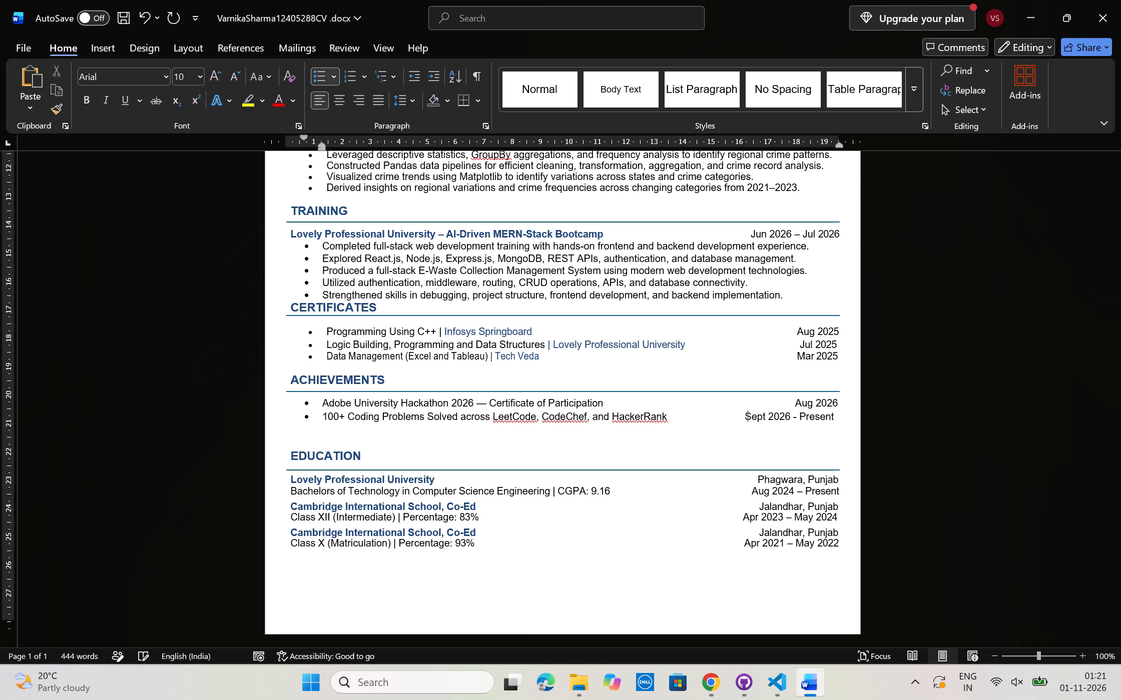
pyautogui.press('space')
pyautogui.press('space')
pyautogui.press('space')
pyautogui.press('BackSpace')
pyautogui.click(800, 495)
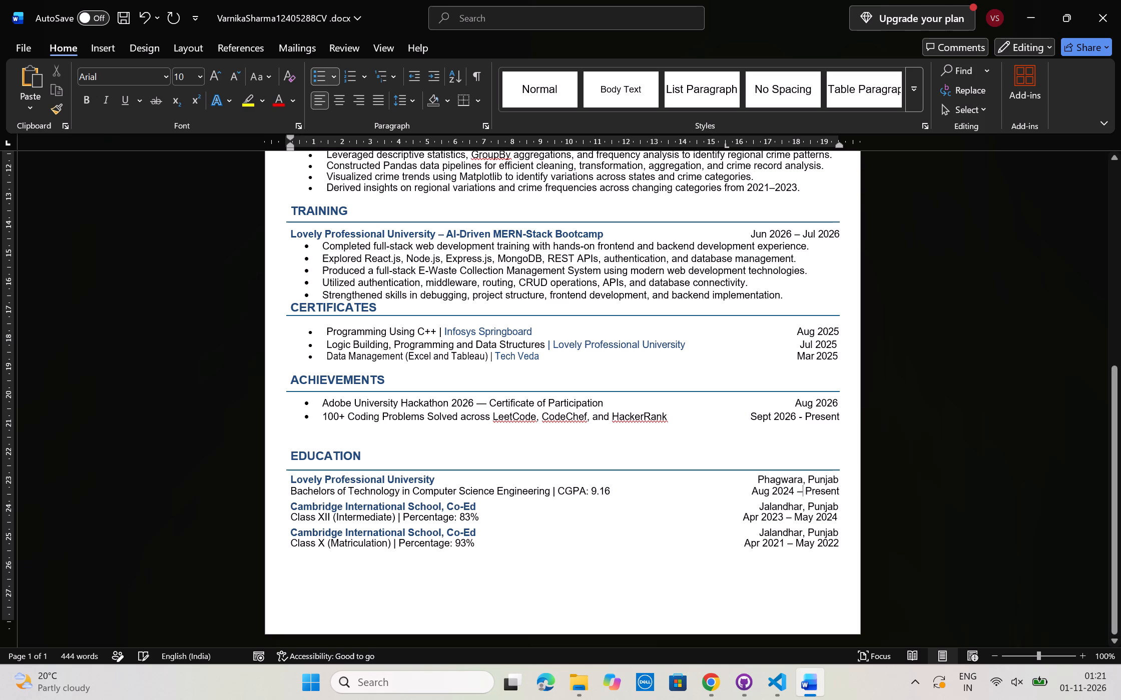
# Compare the dash in the coding achievement's date with the one in the university's Education date, and review the whole CV layout.
pyautogui.doubleClick(800, 495)
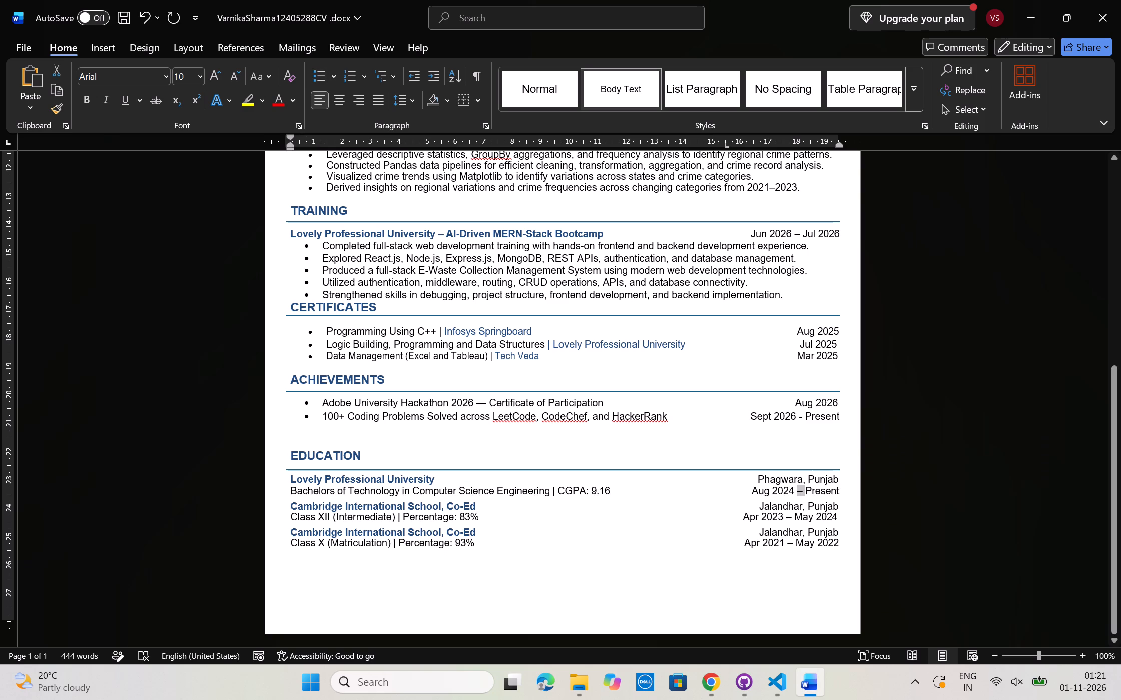
pyautogui.doubleClick(786, 407)
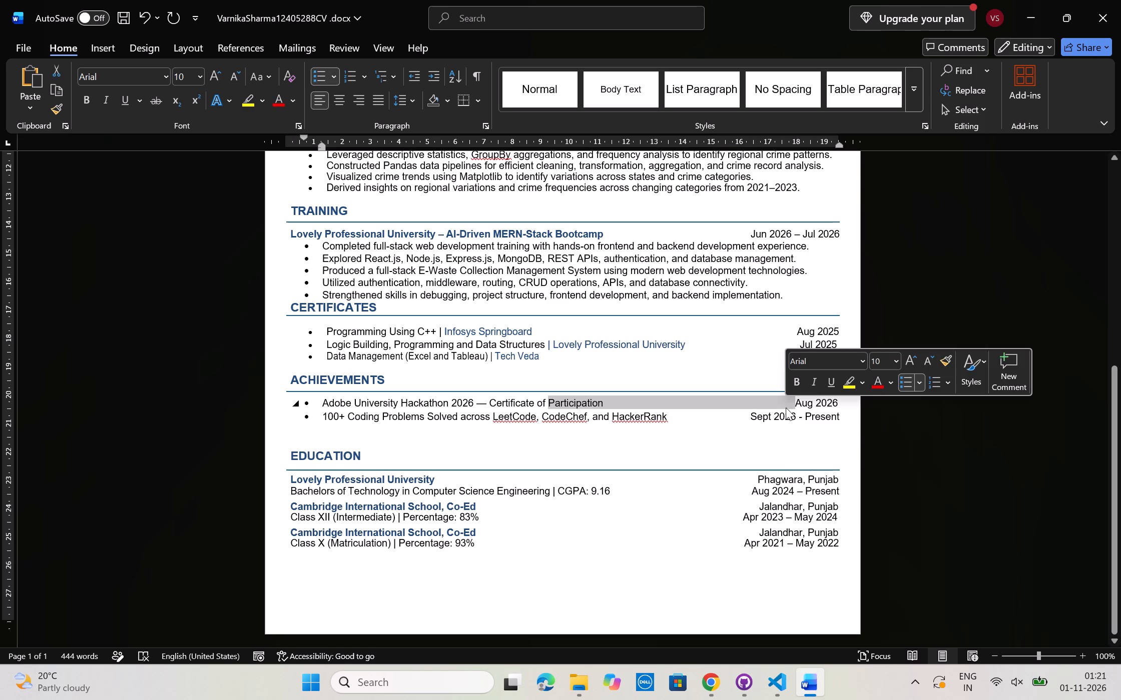
pyautogui.doubleClick(786, 412)
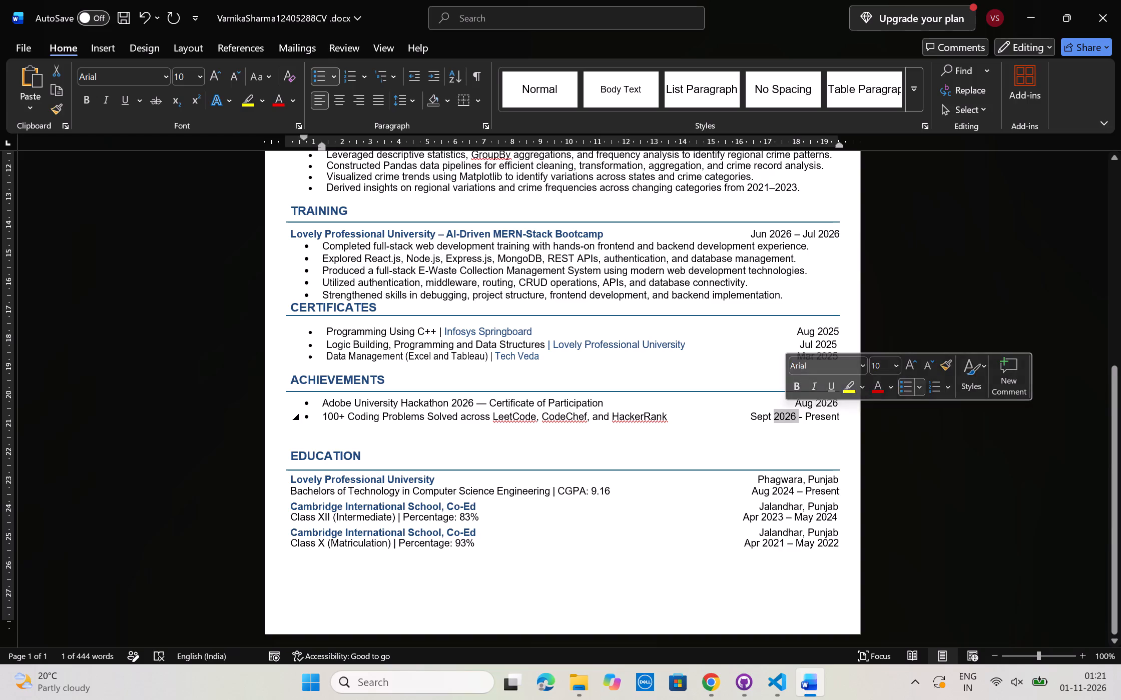
pyautogui.doubleClick(808, 421)
pyautogui.doubleClick(798, 414)
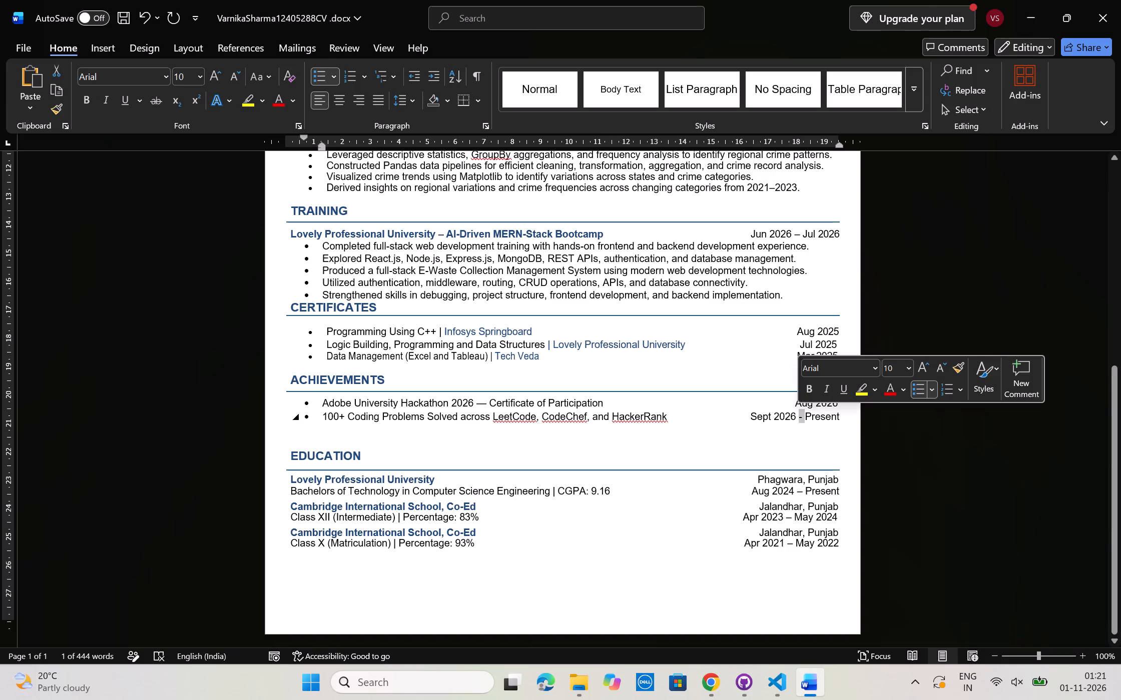
pyautogui.scroll(1, 799, 459)
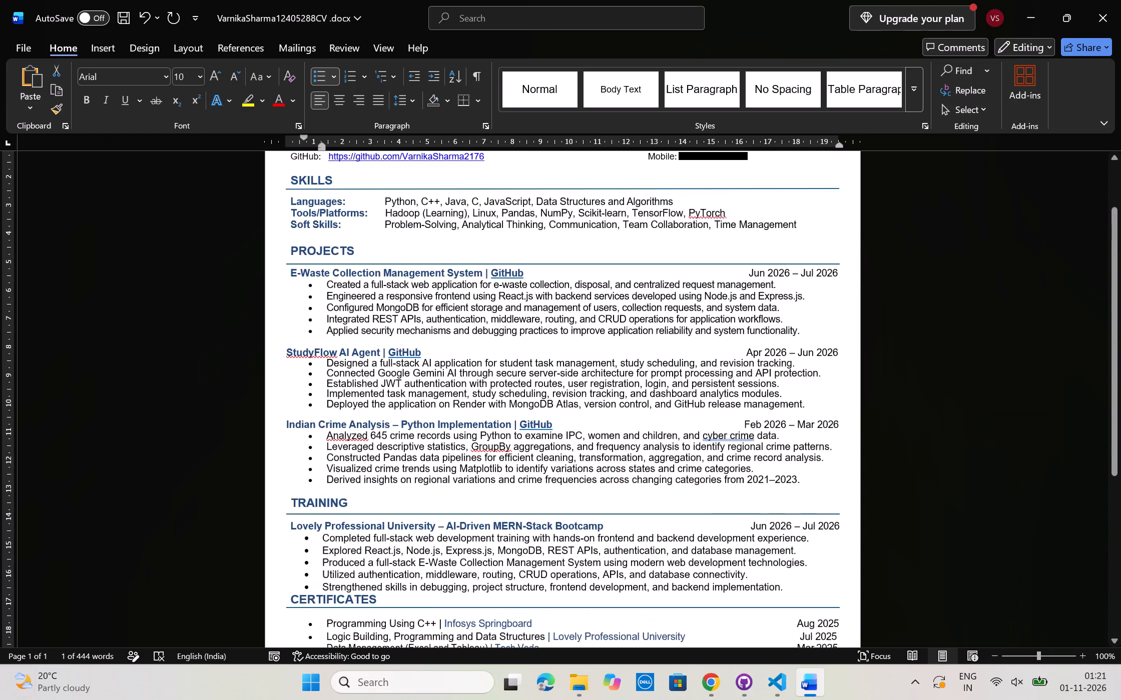
pyautogui.scroll(-4, 915, 458)
pyautogui.scroll(1, 835, 400)
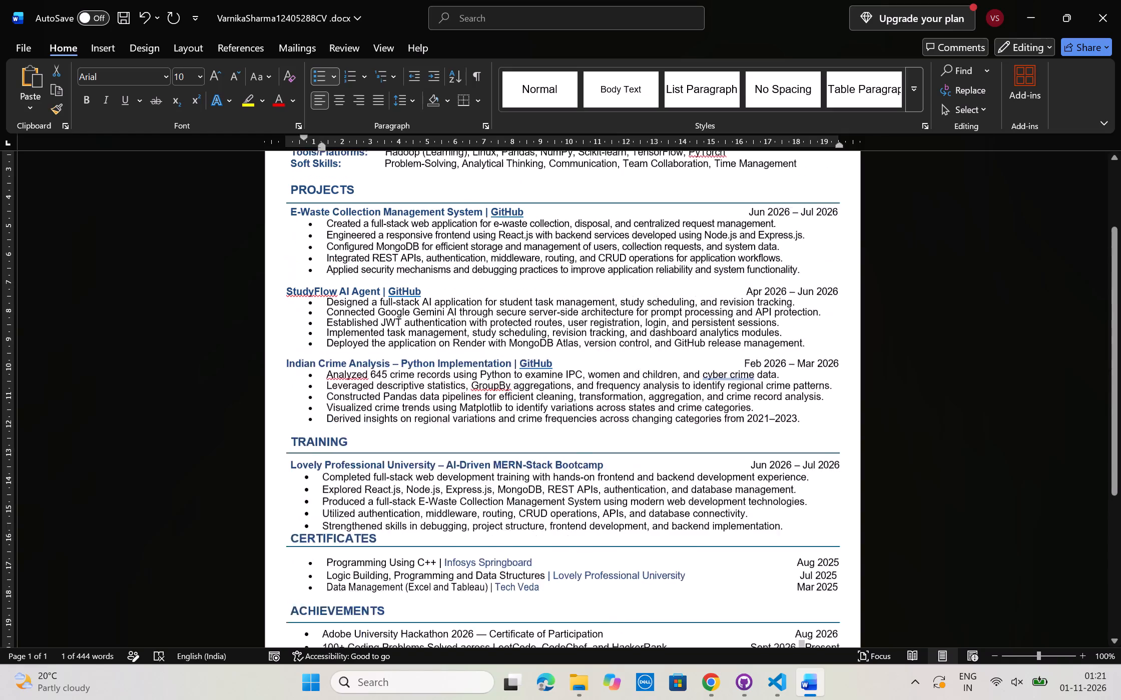
pyautogui.click(855, 435)
pyautogui.scroll(2, 761, 364)
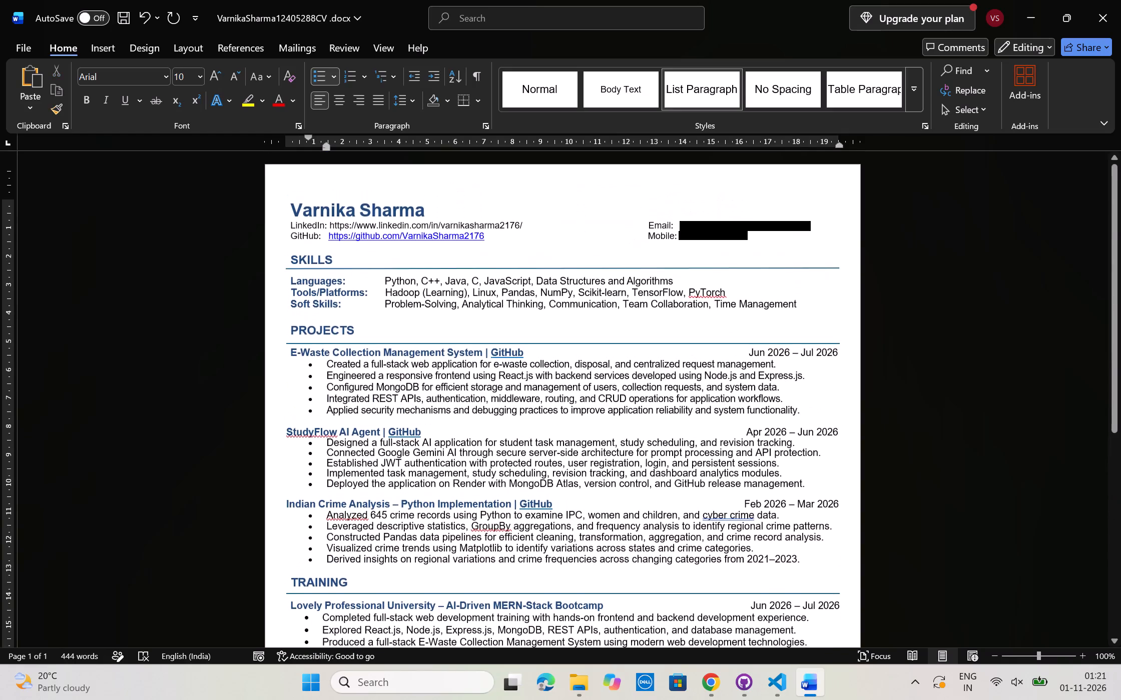
pyautogui.scroll(-6, 668, 369)
pyautogui.scroll(3, 668, 369)
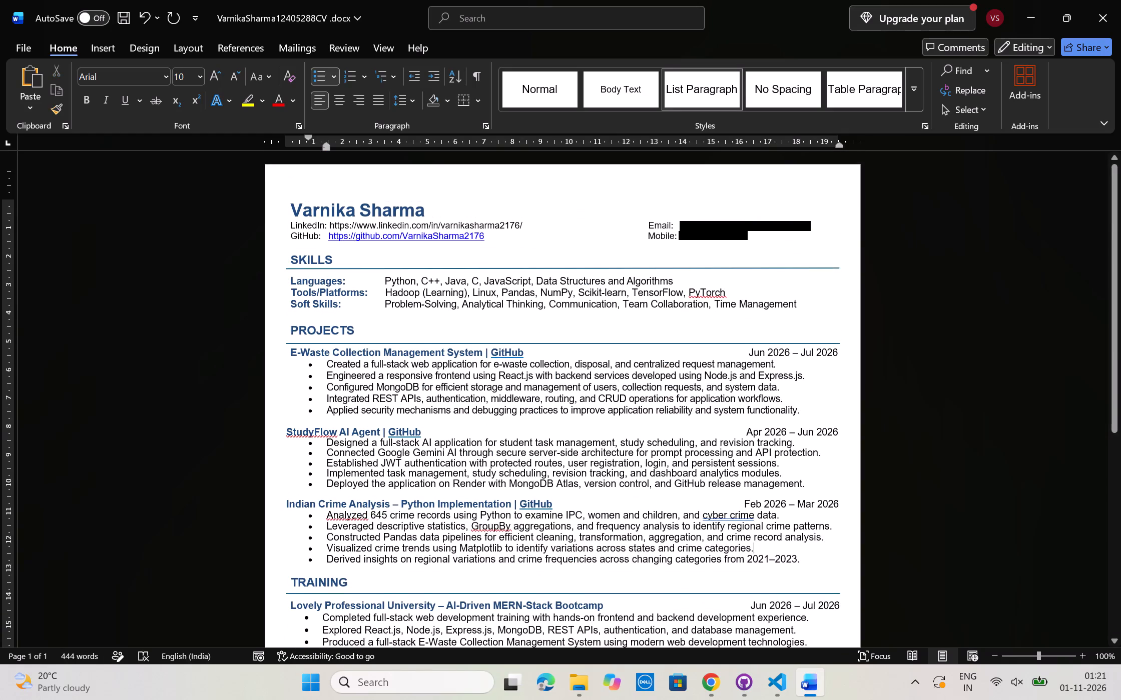
pyautogui.moveTo(290, 281); pyautogui.dragTo(889, 317)
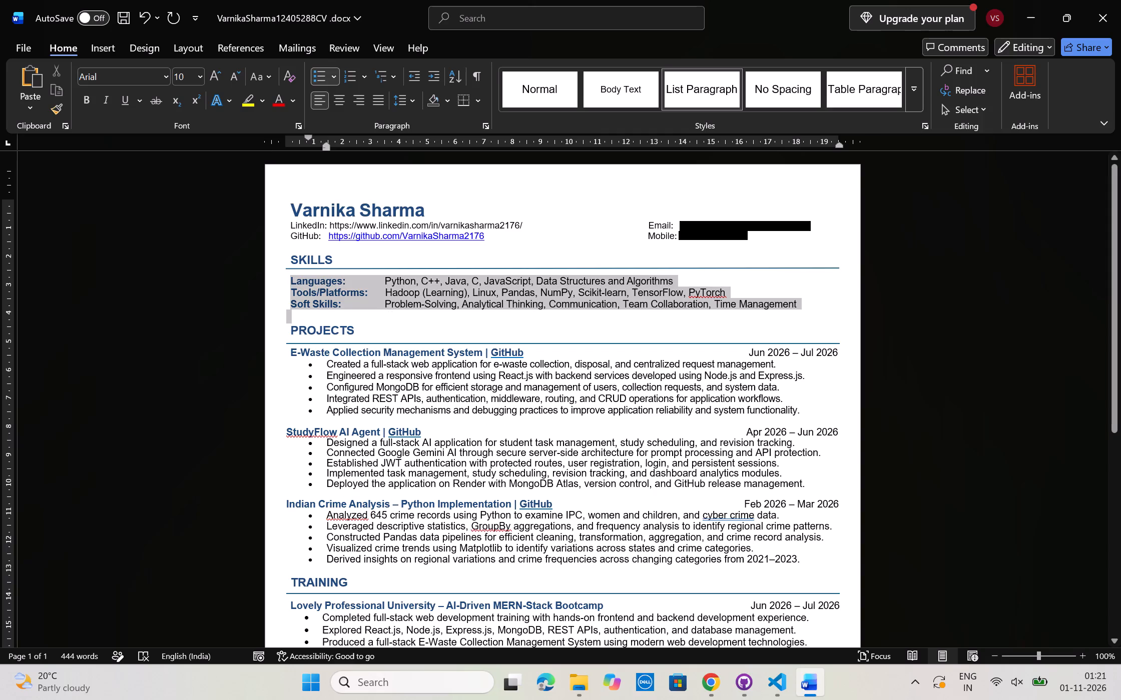
pyautogui.moveTo(889, 317); pyautogui.dragTo(799, 302)
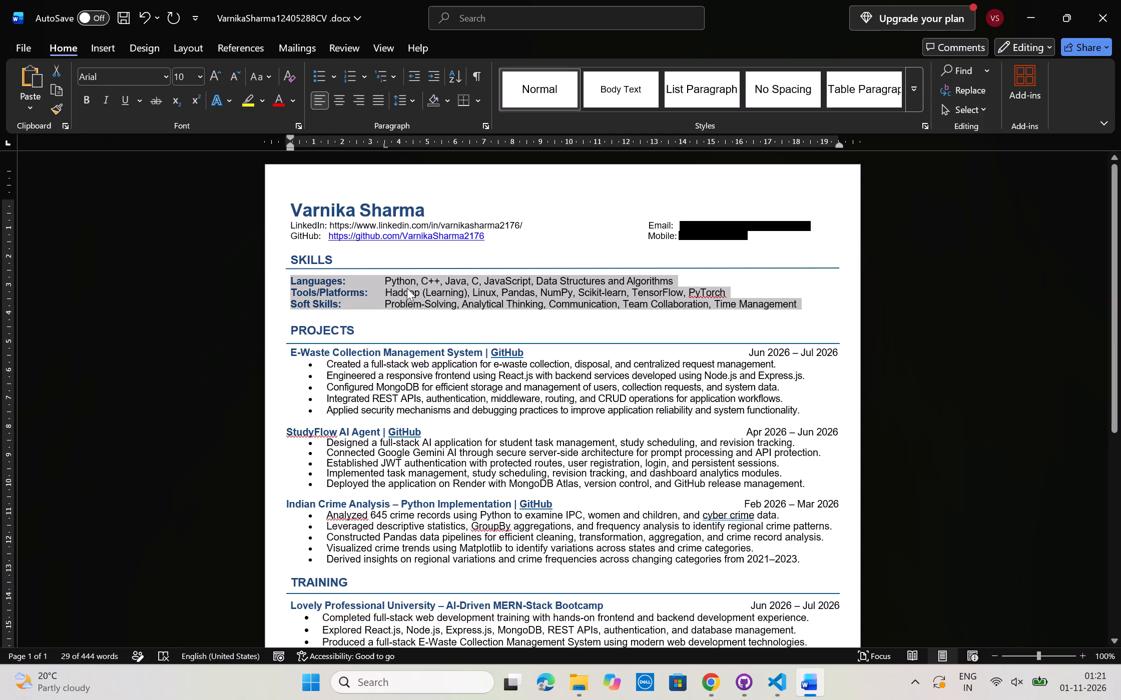
pyautogui.click(381, 277)
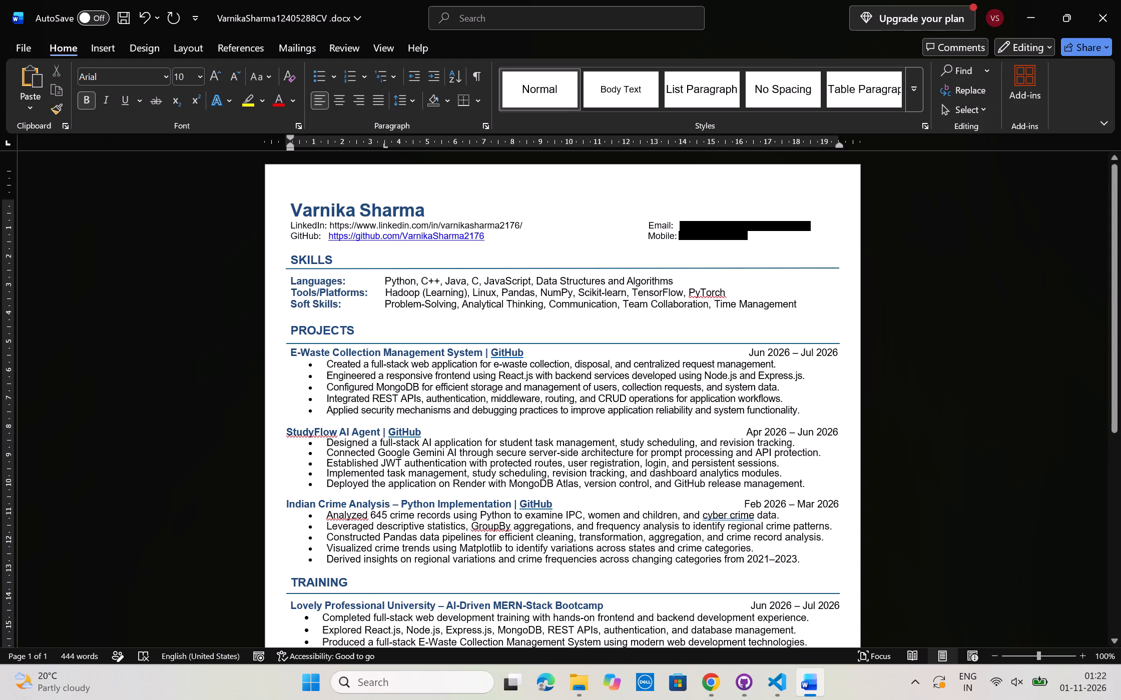
pyautogui.moveTo(292, 281); pyautogui.dragTo(860, 310)
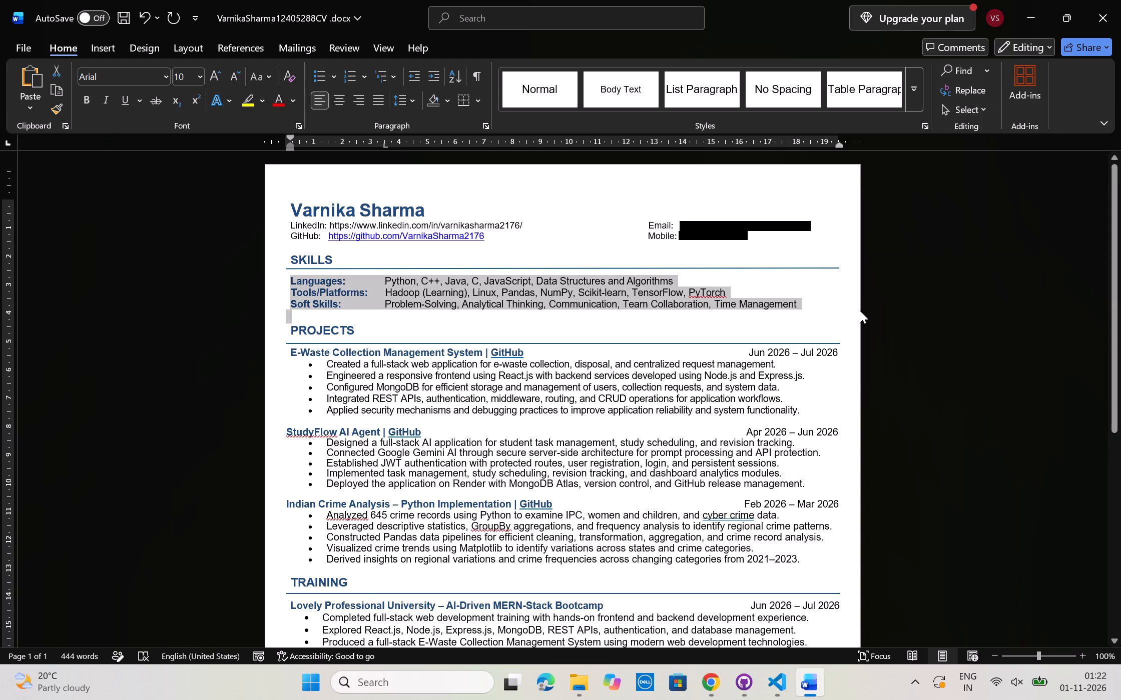
pyautogui.hotkey('ctrl', 'c')
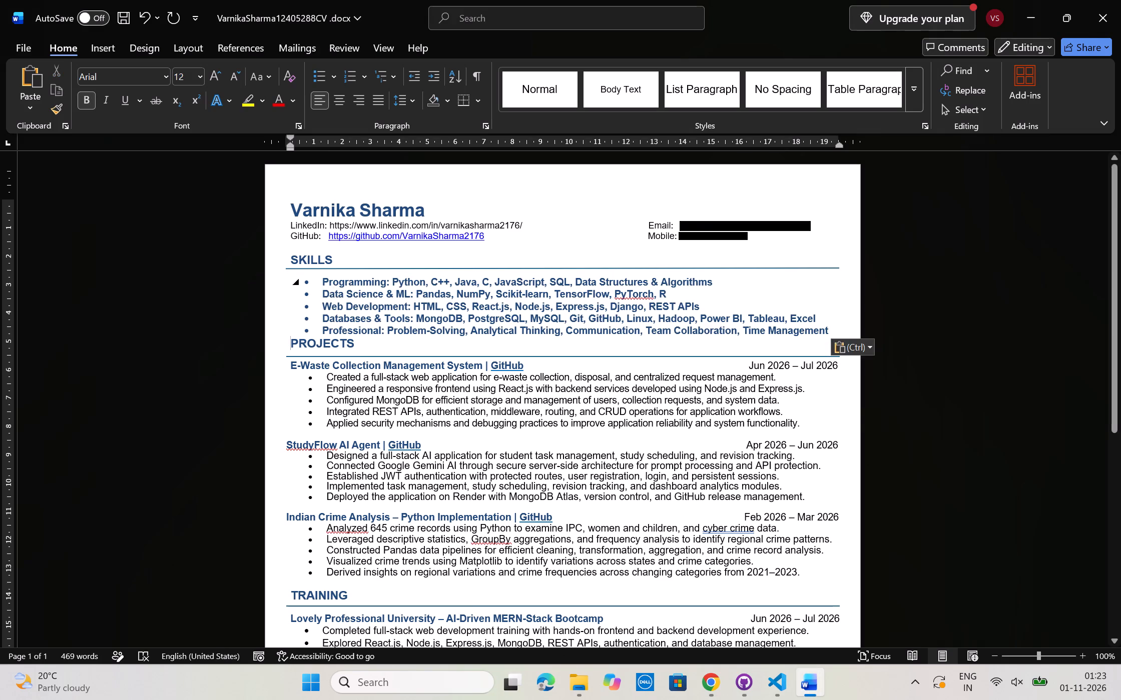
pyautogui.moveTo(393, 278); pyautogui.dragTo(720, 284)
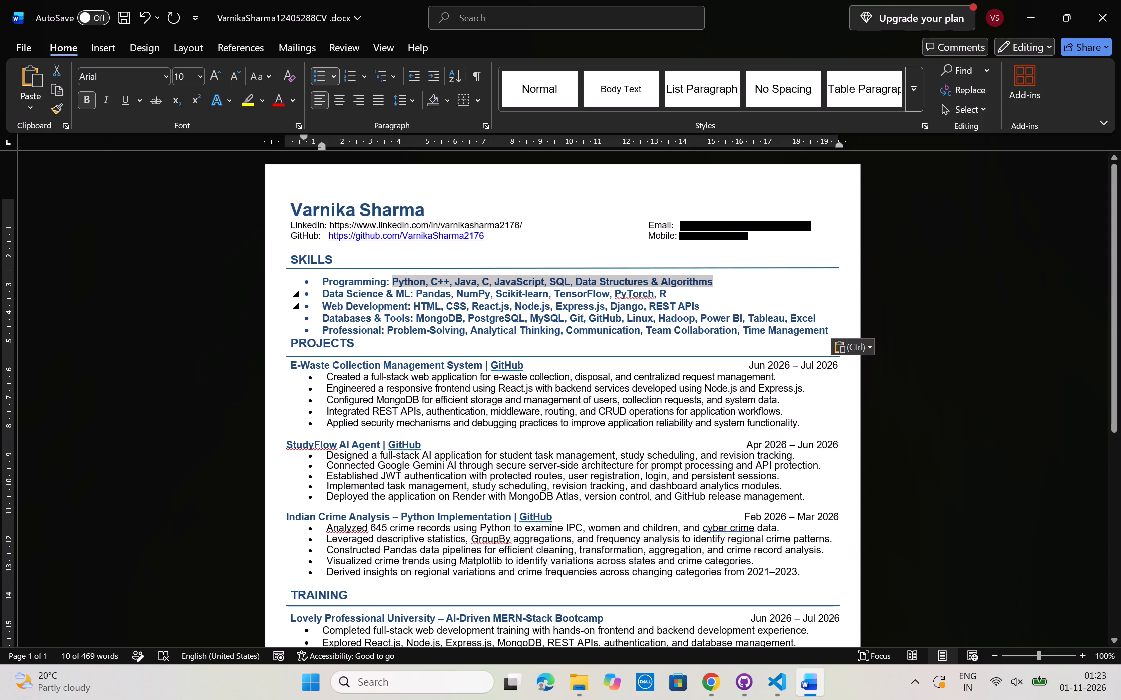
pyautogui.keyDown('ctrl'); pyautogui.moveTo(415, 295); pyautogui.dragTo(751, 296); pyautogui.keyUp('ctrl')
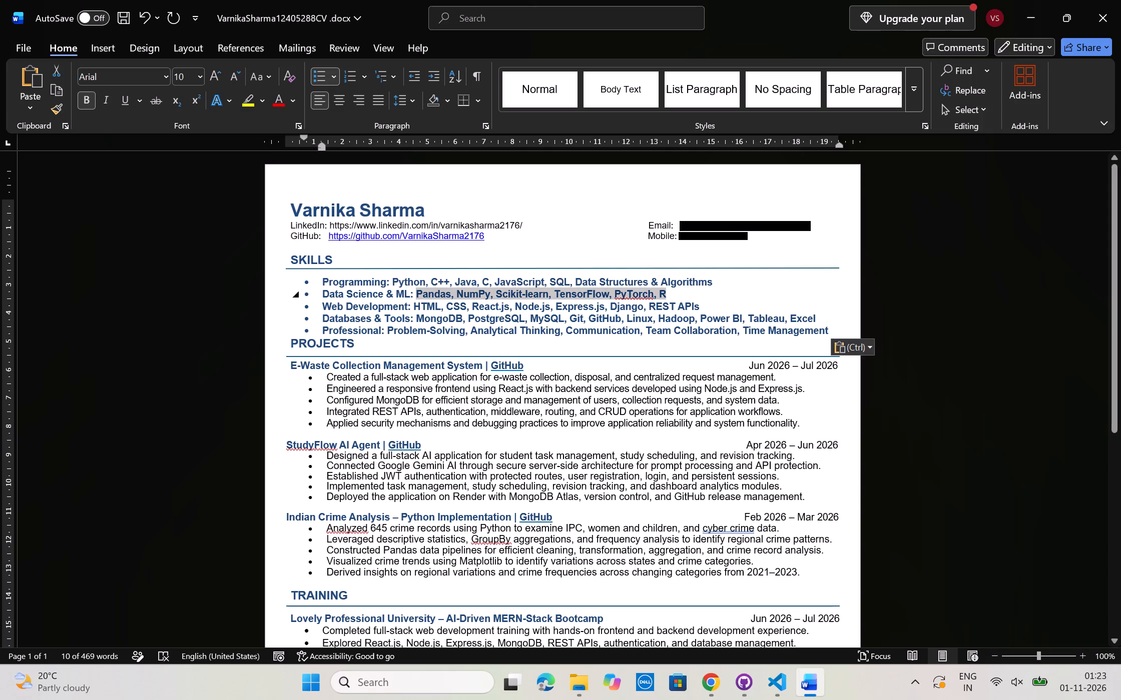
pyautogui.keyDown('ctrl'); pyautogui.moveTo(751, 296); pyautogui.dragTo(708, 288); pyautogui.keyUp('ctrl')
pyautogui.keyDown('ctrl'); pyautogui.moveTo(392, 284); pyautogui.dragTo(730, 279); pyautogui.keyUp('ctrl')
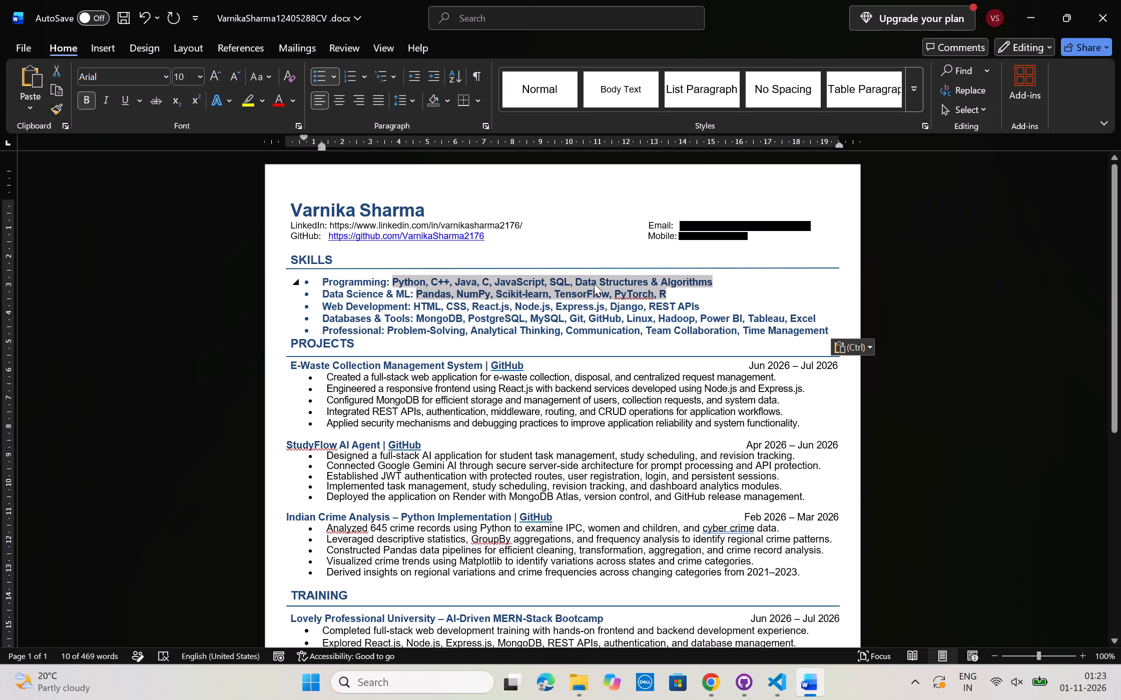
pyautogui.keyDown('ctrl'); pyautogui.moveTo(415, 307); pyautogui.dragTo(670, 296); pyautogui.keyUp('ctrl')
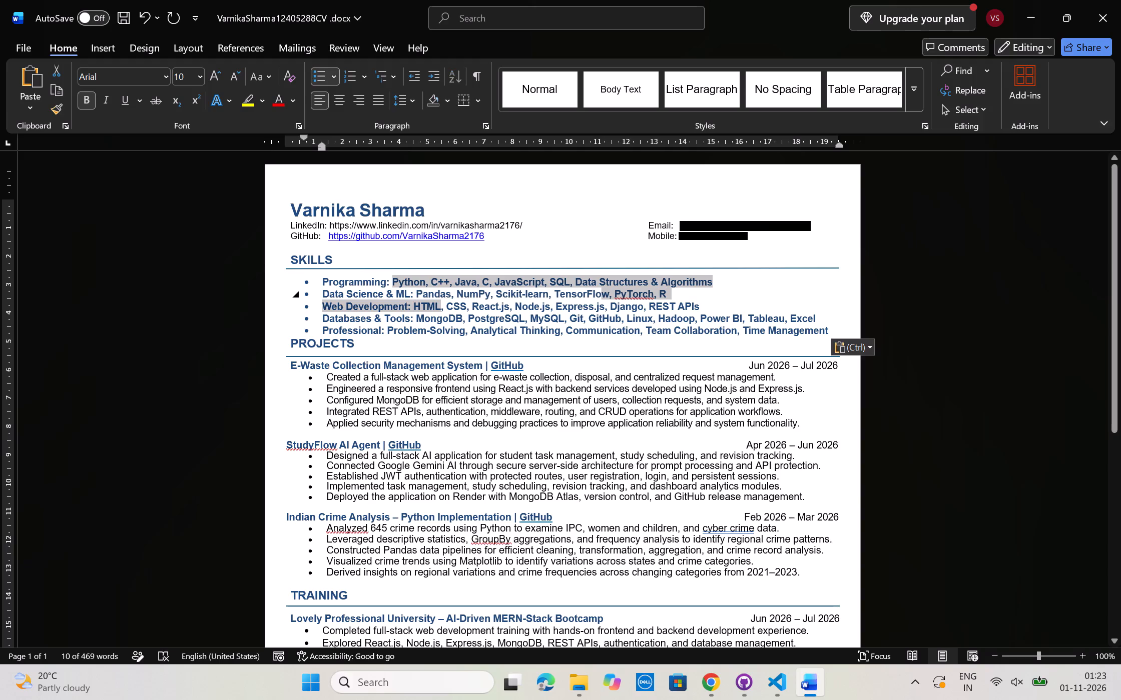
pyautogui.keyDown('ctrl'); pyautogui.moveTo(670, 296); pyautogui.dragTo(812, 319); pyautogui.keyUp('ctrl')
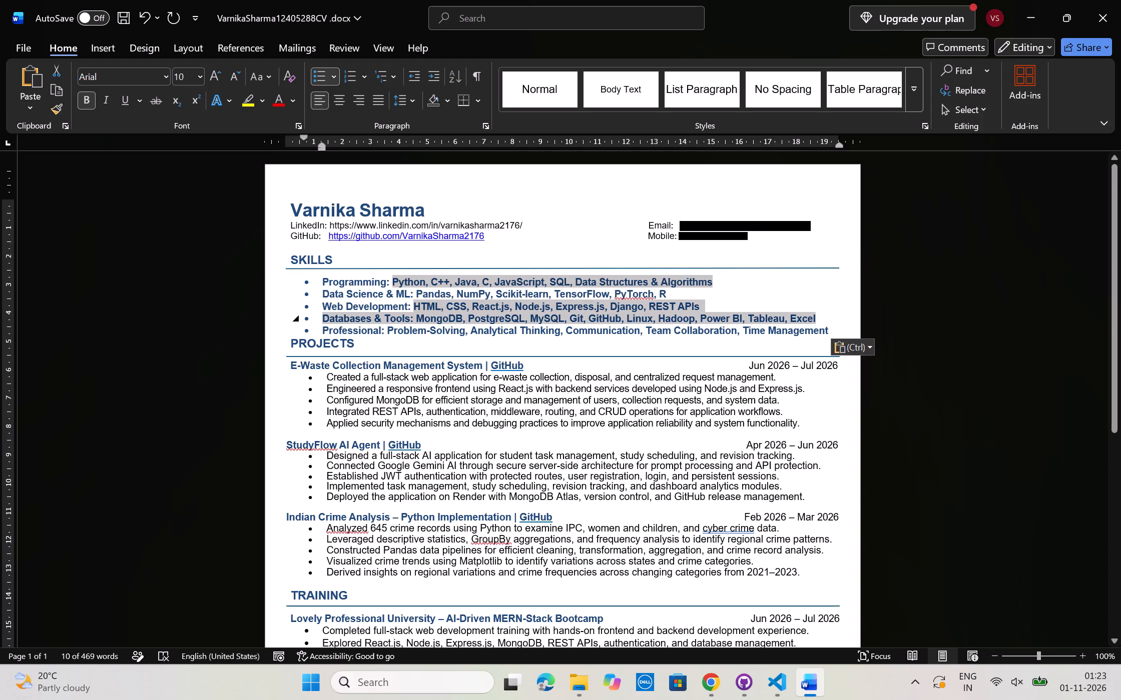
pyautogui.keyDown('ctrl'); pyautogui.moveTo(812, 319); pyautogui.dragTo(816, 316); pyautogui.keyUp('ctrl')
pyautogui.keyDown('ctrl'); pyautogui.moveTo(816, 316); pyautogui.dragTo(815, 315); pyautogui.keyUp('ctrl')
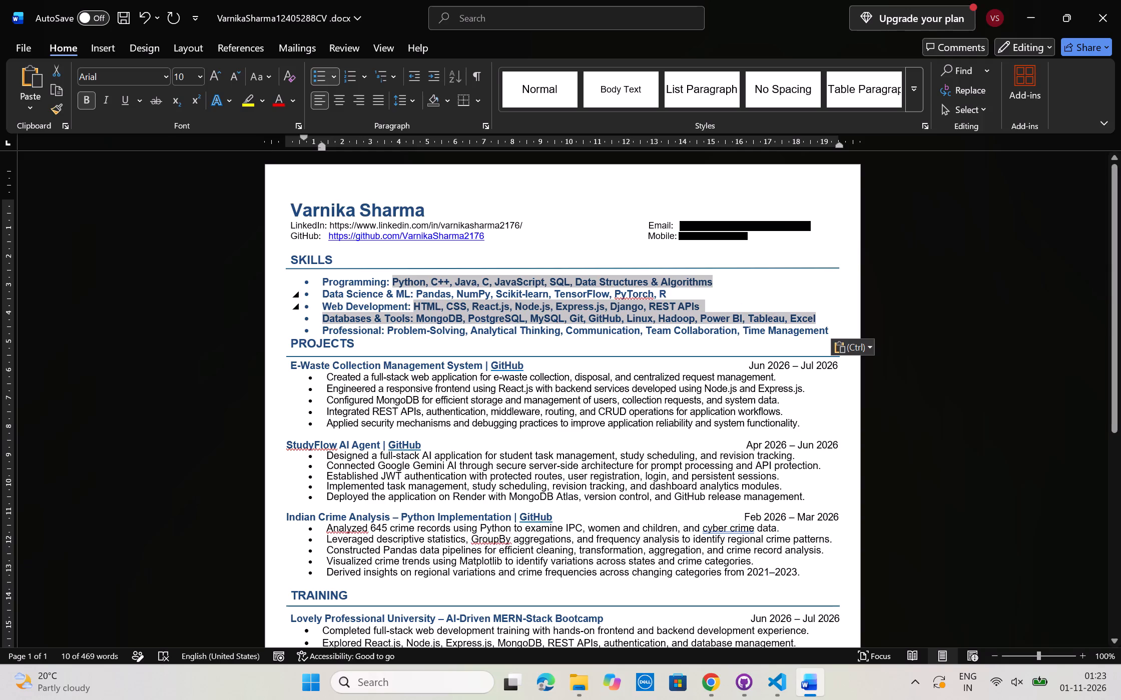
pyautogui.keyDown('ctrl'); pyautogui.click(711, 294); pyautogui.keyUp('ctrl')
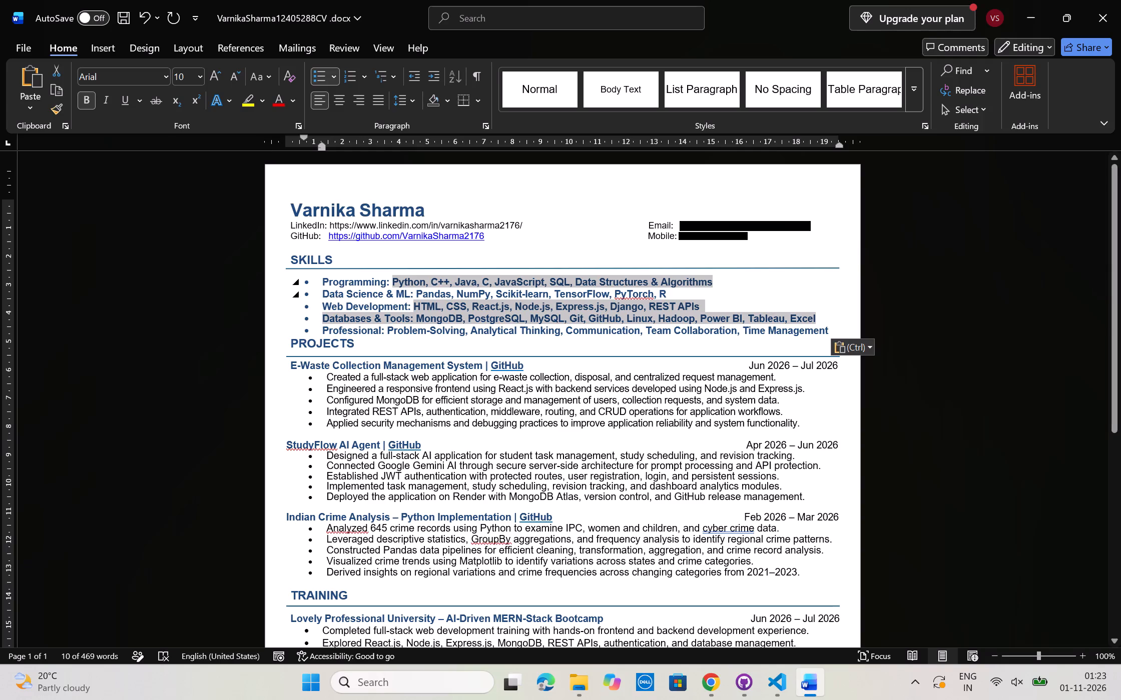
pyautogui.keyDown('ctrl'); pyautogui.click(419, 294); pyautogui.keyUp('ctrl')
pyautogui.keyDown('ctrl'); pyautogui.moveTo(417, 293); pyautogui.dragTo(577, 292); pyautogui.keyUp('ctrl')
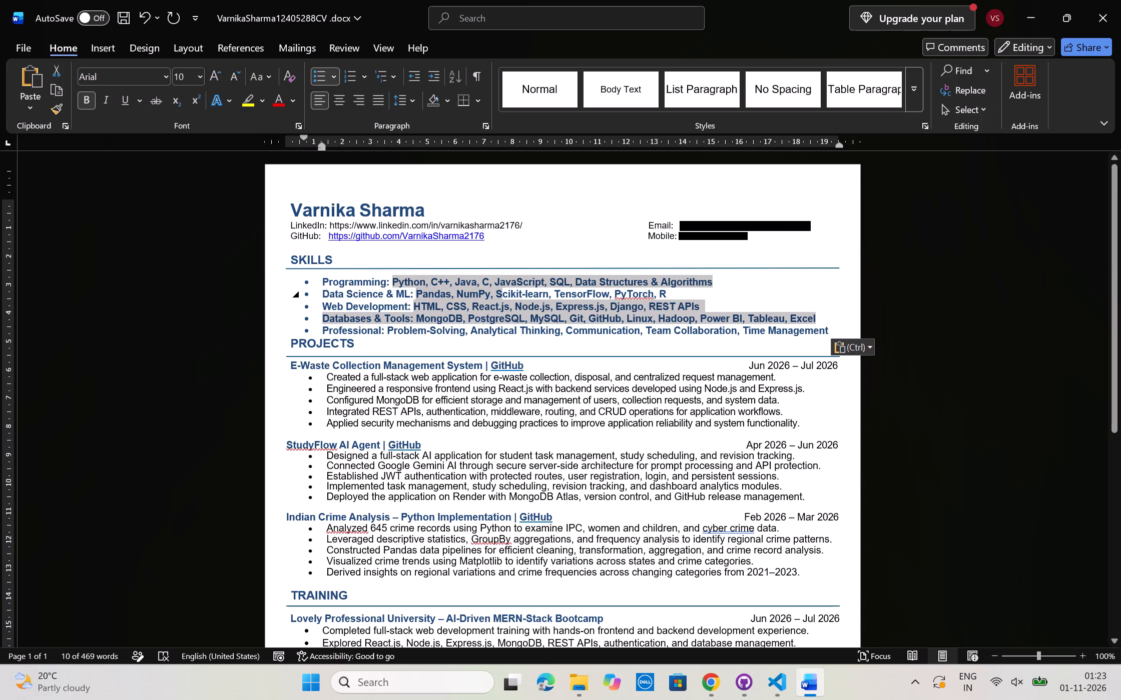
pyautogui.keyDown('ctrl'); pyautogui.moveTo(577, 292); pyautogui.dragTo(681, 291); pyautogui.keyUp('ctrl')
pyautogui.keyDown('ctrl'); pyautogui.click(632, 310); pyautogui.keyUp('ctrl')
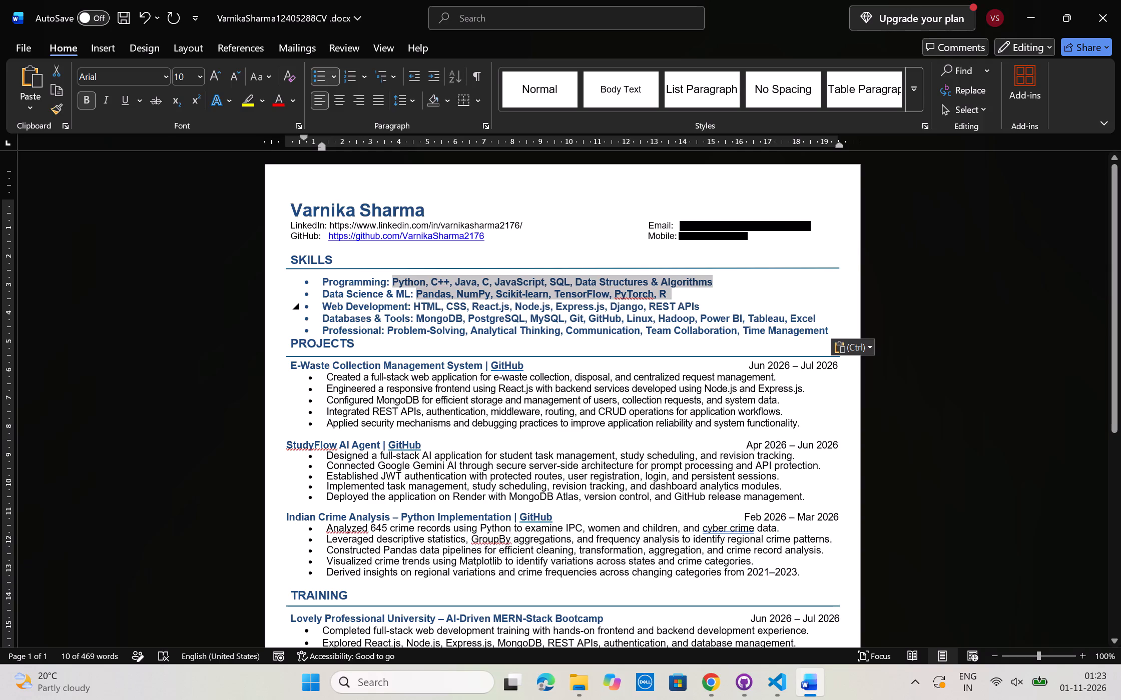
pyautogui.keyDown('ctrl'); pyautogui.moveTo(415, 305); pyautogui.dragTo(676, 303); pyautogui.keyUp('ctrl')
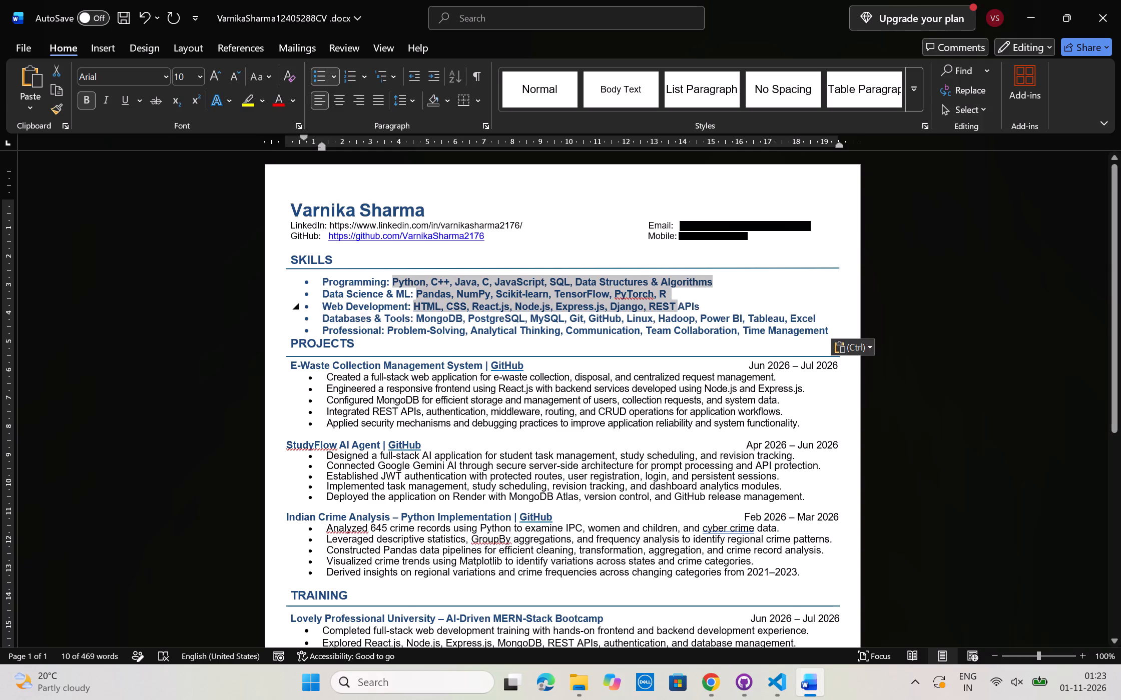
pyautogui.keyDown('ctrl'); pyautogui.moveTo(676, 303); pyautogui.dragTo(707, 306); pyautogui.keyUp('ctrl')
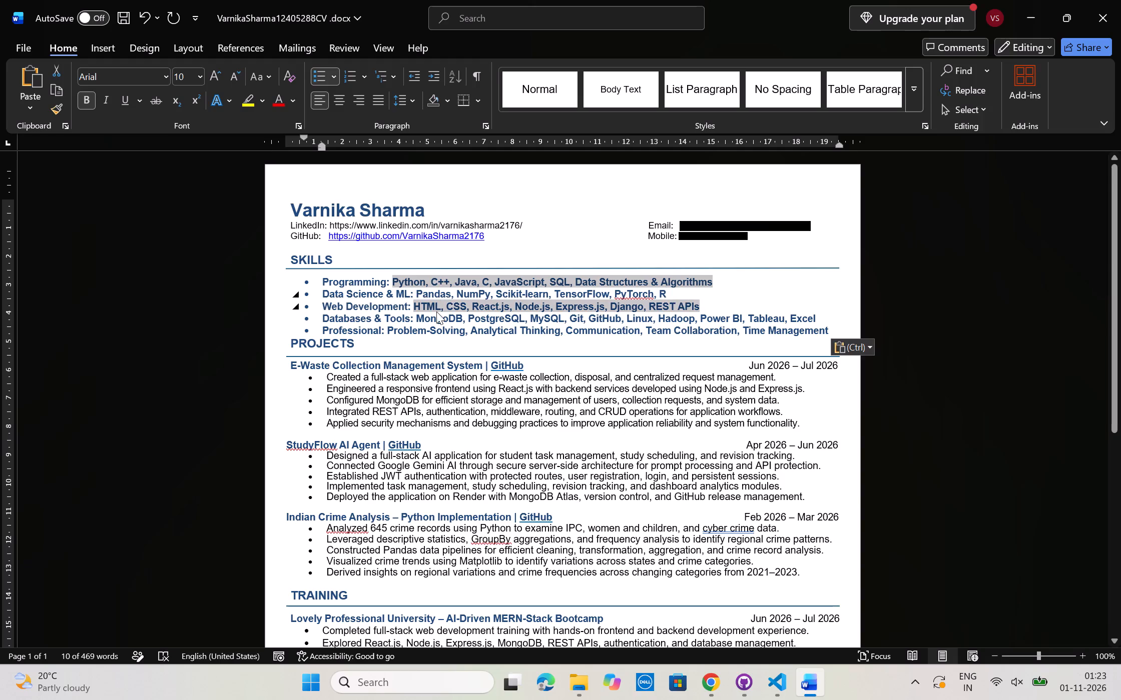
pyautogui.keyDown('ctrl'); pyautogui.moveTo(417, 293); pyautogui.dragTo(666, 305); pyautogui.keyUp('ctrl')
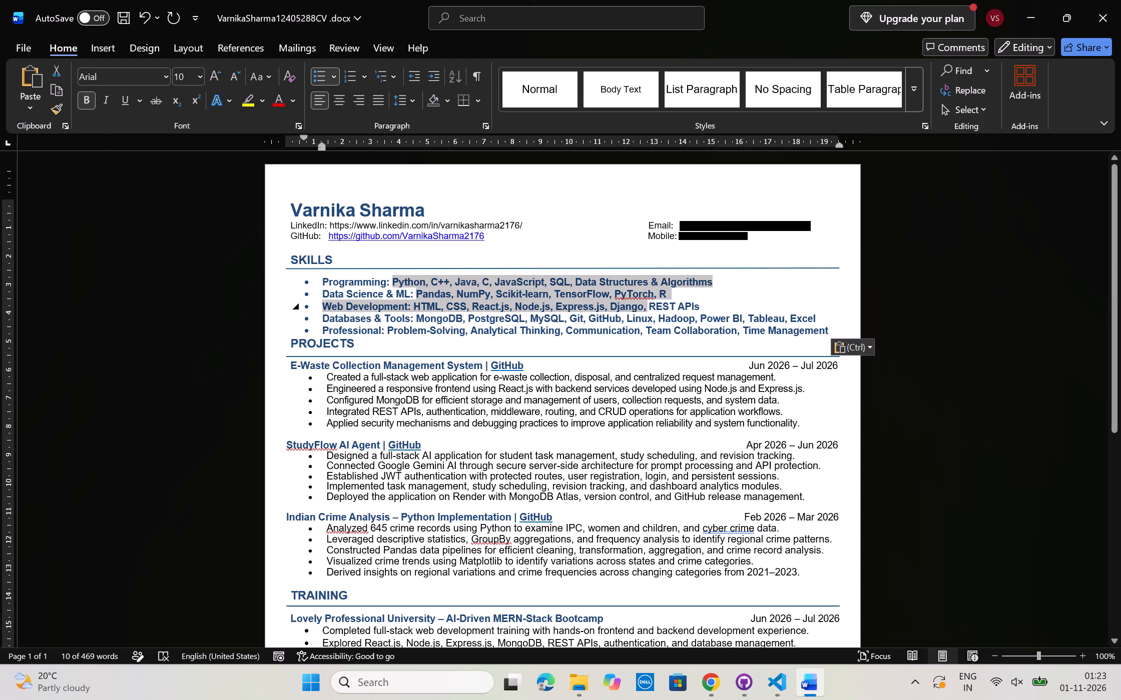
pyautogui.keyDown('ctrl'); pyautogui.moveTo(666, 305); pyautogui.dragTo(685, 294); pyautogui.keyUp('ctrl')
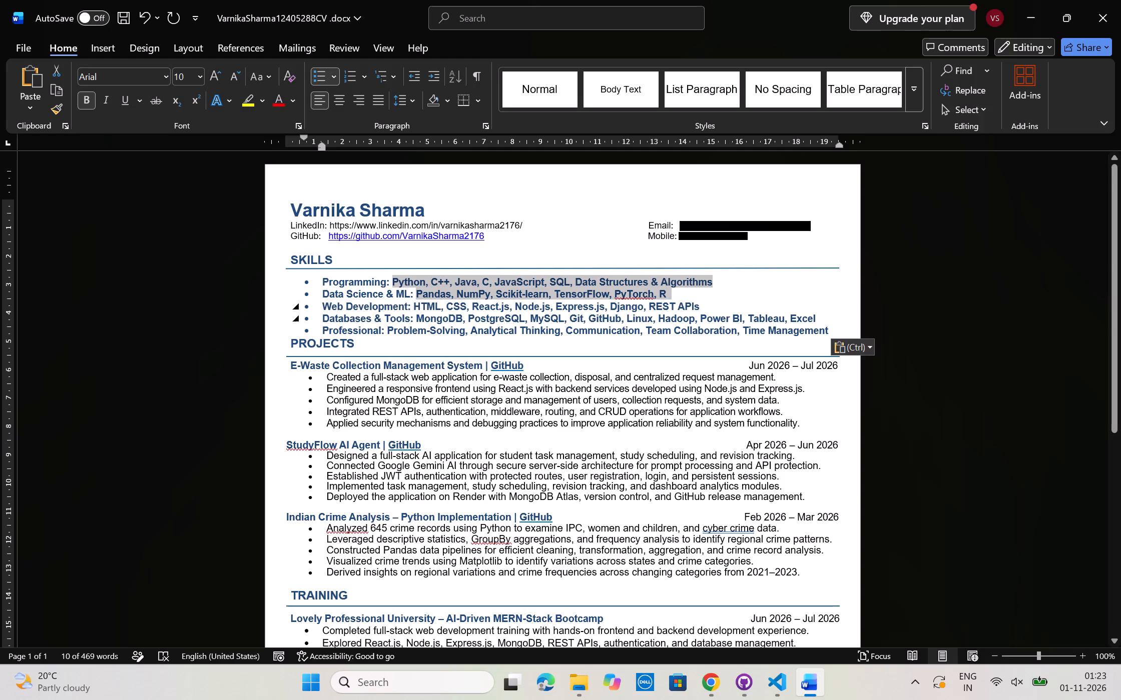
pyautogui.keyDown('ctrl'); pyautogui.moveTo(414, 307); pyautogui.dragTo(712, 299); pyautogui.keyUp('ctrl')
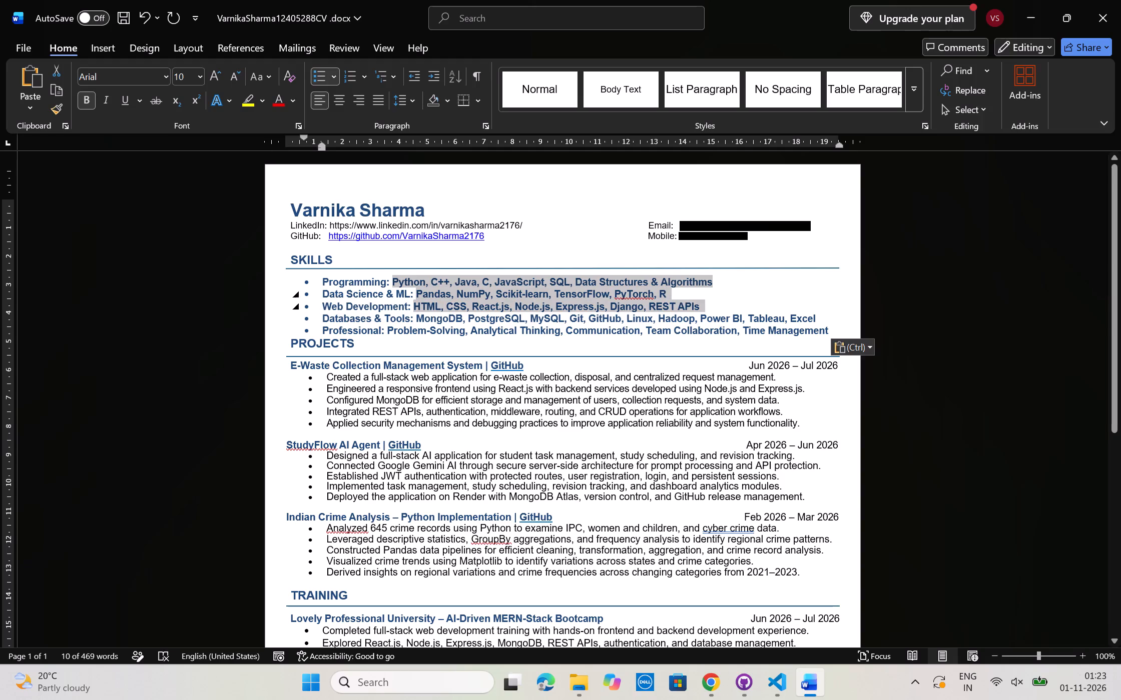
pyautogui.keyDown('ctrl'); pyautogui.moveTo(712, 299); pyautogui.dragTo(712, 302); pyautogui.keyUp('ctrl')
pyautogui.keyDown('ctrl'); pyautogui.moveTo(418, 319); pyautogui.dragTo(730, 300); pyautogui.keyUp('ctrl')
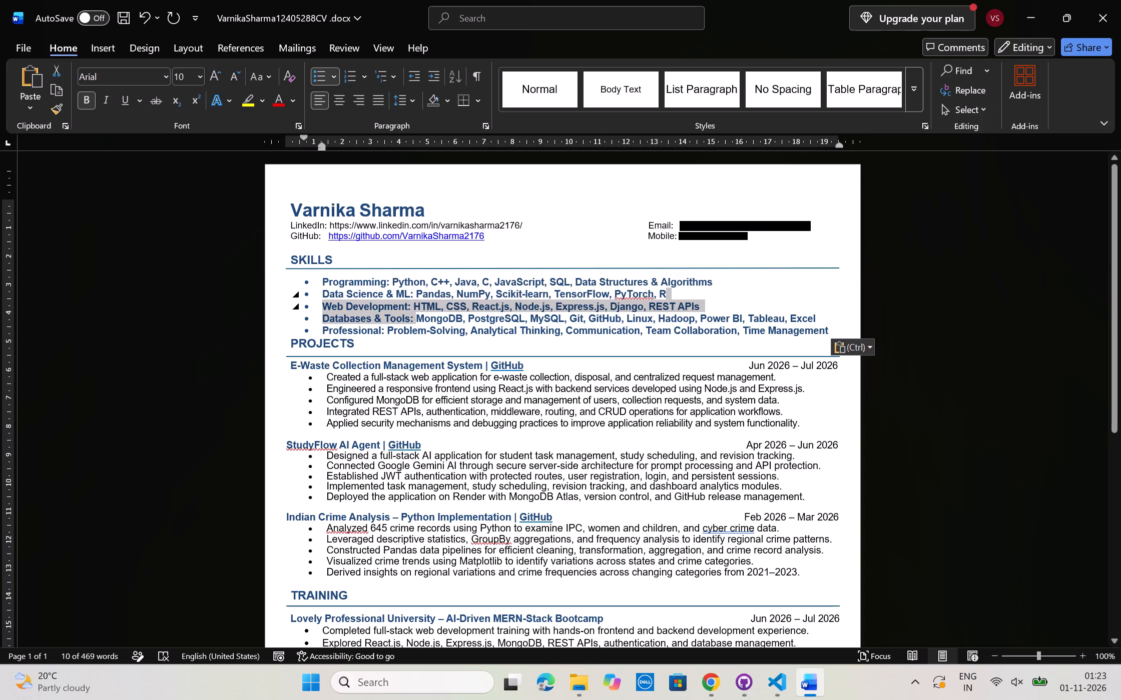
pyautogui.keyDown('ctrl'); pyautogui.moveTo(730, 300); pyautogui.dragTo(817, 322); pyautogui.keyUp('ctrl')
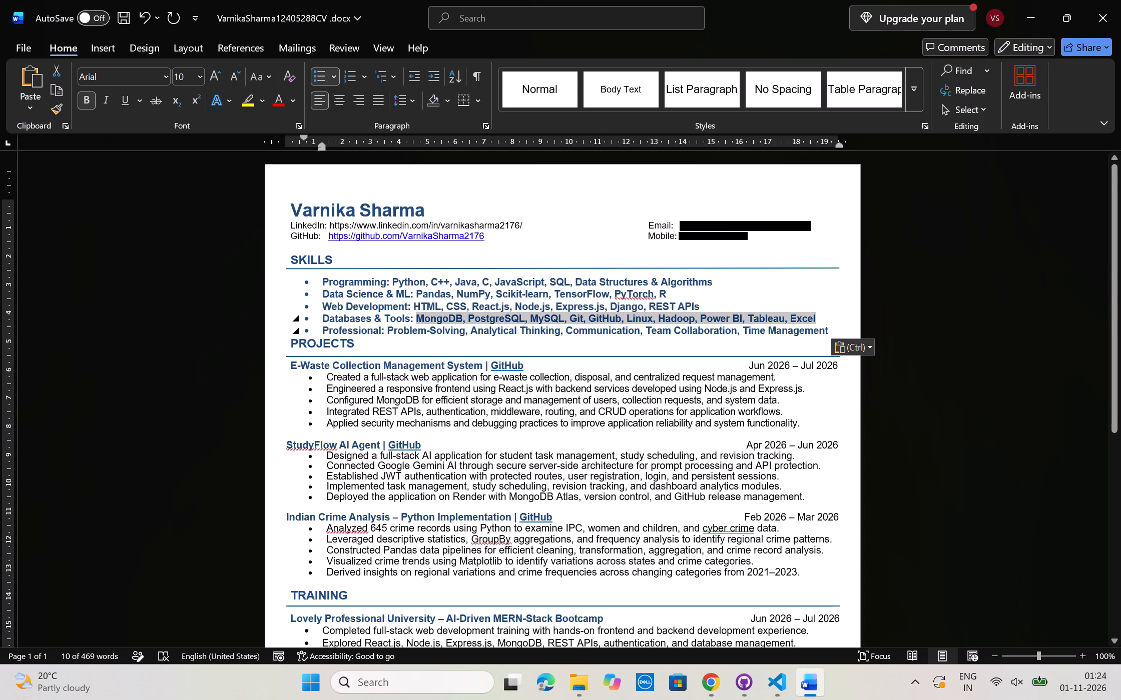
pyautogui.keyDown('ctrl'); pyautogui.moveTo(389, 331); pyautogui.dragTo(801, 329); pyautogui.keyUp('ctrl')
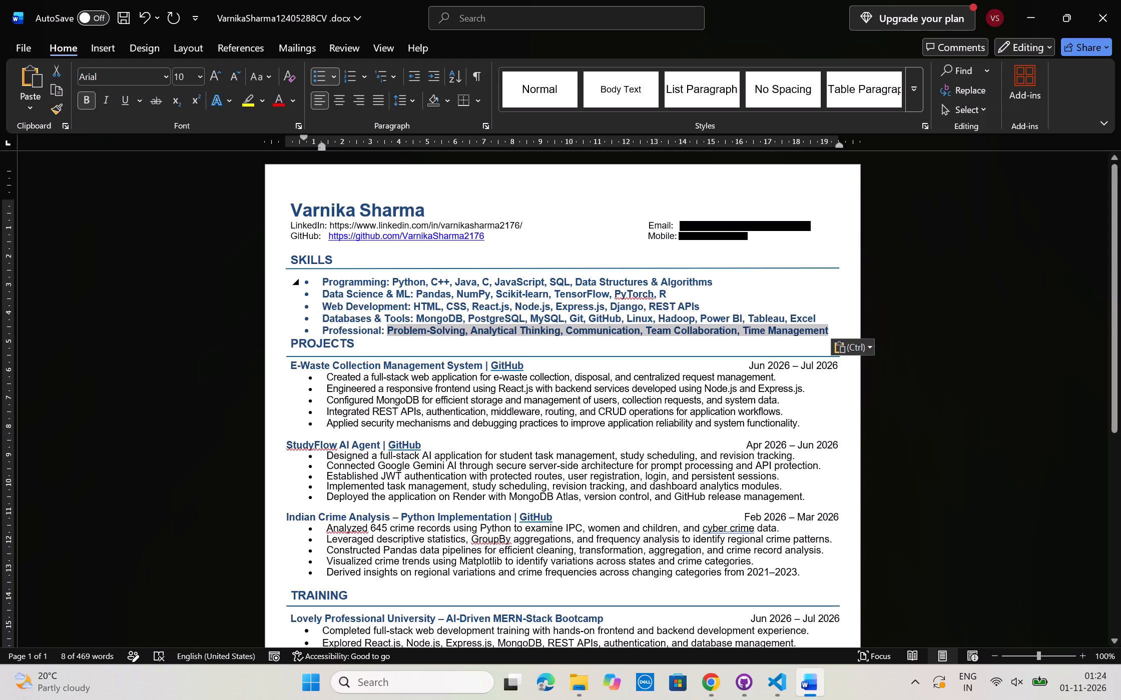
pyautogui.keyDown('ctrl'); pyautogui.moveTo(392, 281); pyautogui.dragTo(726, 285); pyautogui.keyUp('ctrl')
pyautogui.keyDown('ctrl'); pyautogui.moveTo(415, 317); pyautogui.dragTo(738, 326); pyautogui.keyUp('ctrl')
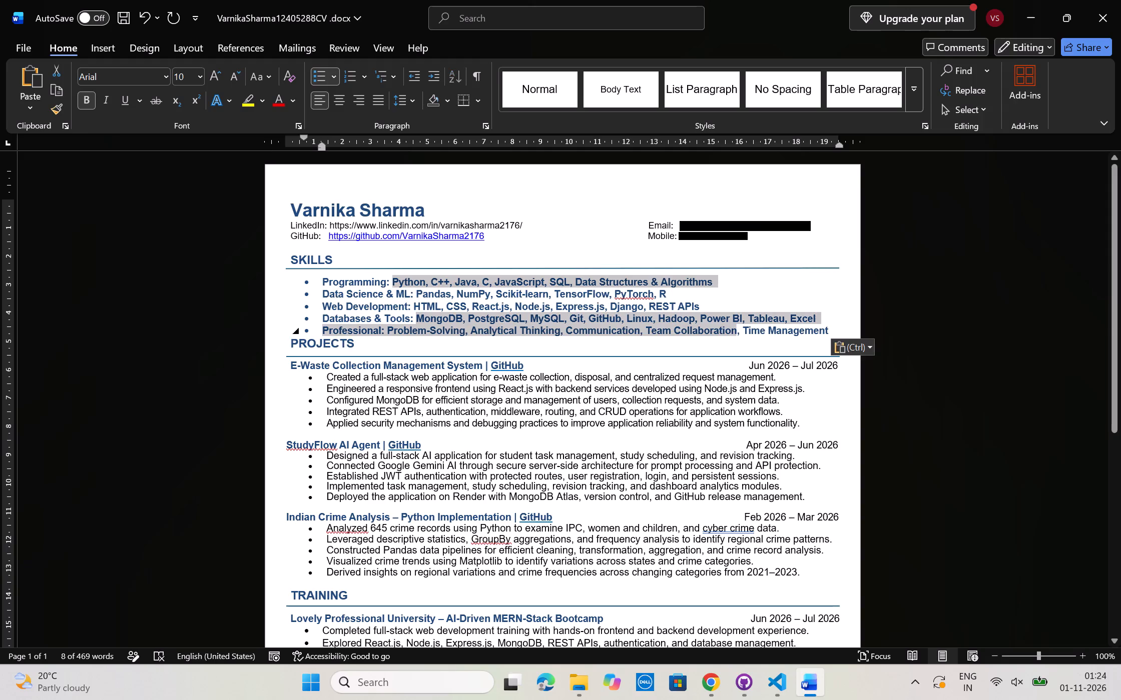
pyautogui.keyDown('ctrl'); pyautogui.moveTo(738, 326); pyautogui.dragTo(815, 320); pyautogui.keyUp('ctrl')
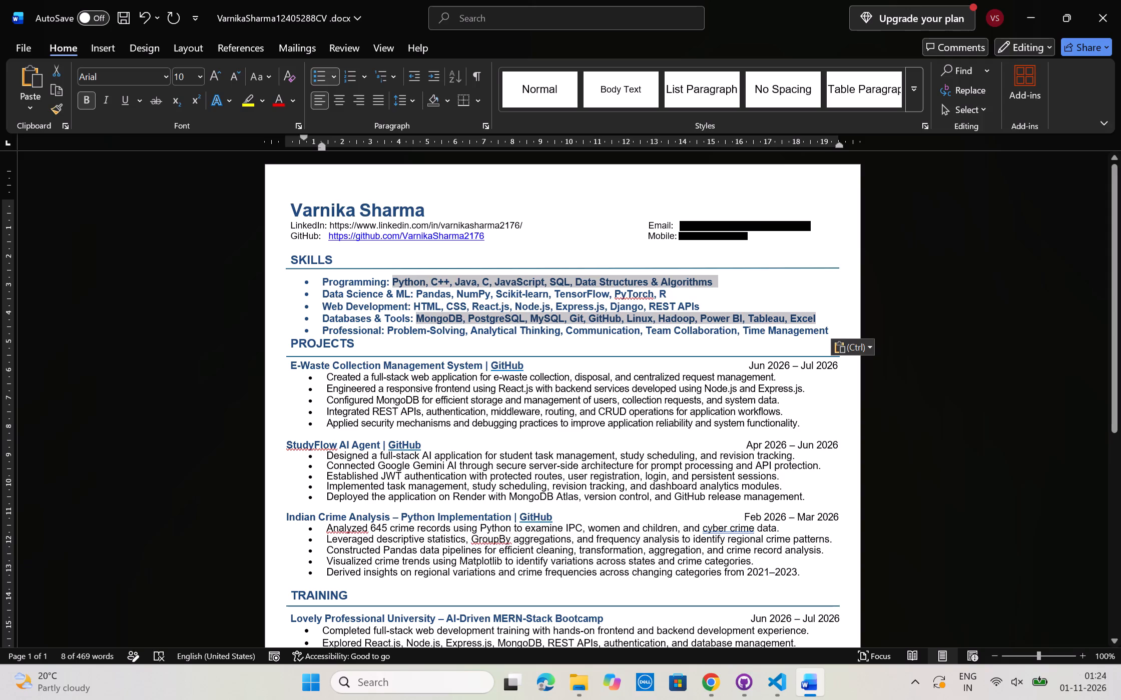
# Make the skills listed after the Programming, Web Development and Professional labels black and non-bold, leaving the labels out.
pyautogui.keyDown('ctrl'); pyautogui.moveTo(386, 327); pyautogui.dragTo(855, 287); pyautogui.keyUp('ctrl')
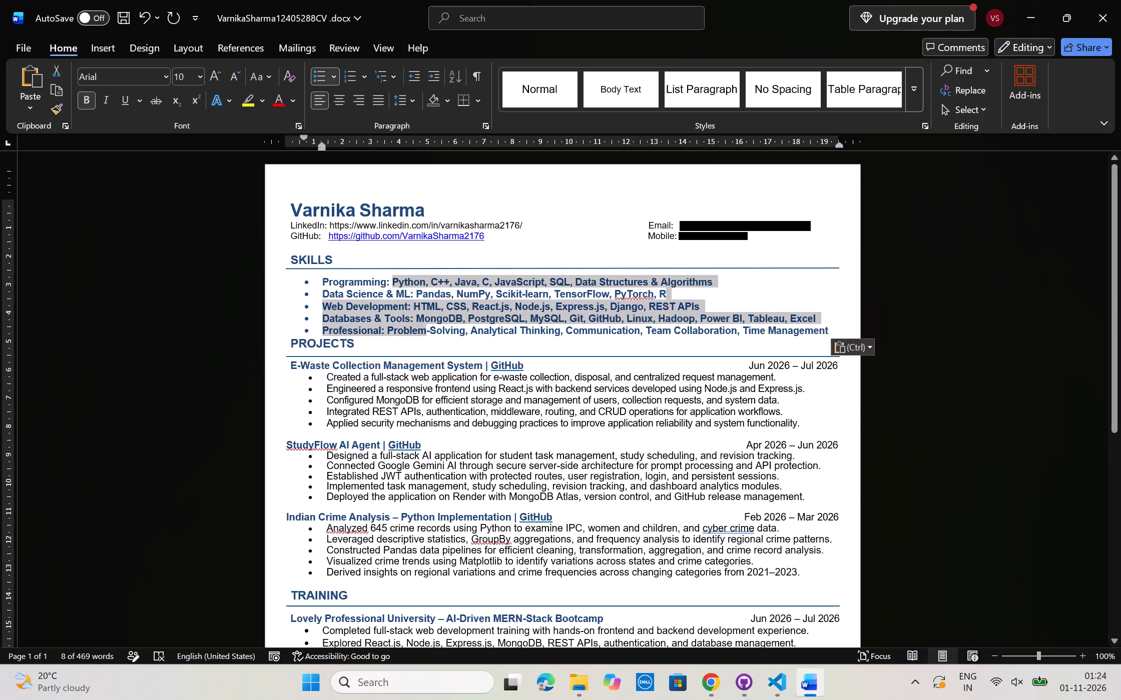
pyautogui.keyDown('ctrl'); pyautogui.moveTo(855, 287); pyautogui.dragTo(824, 325); pyautogui.keyUp('ctrl')
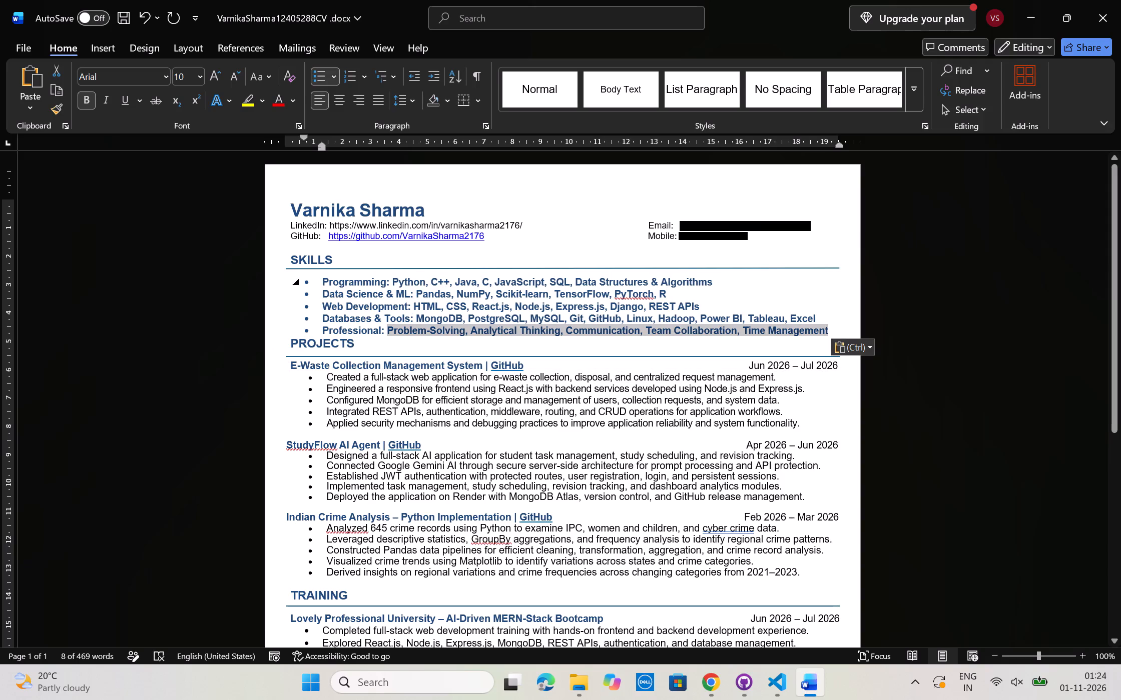
pyautogui.keyDown('ctrl'); pyautogui.moveTo(393, 282); pyautogui.dragTo(720, 283); pyautogui.keyUp('ctrl')
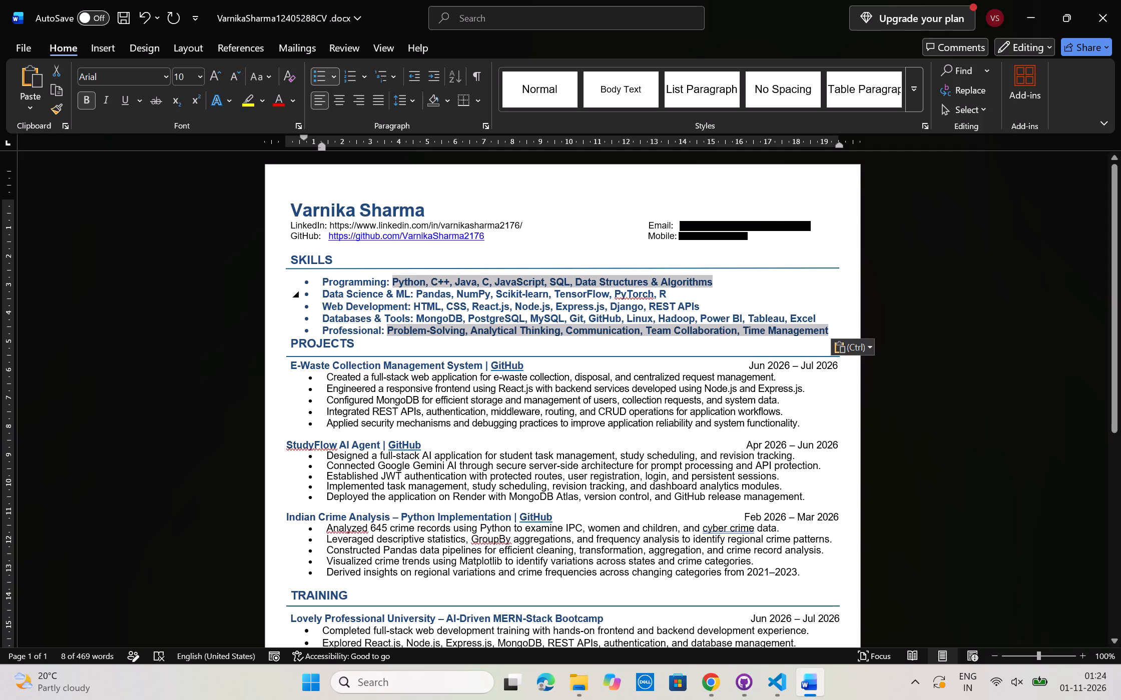
pyautogui.keyDown('ctrl'); pyautogui.moveTo(414, 303); pyautogui.dragTo(538, 298); pyautogui.keyUp('ctrl')
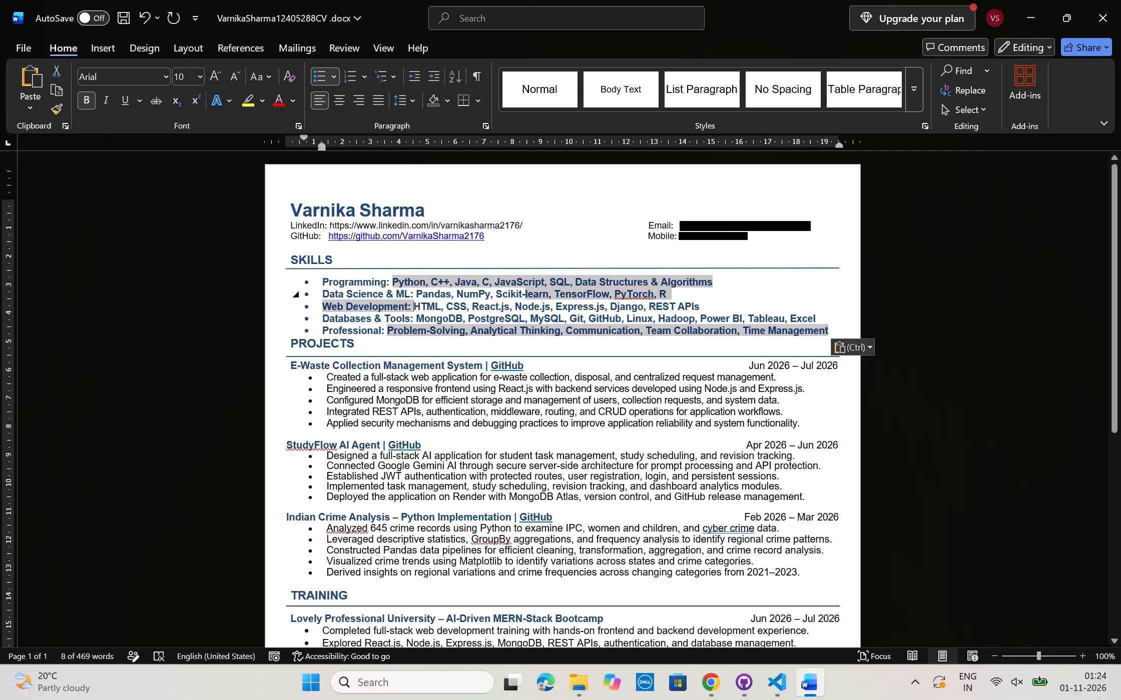
pyautogui.keyDown('ctrl'); pyautogui.moveTo(538, 298); pyautogui.dragTo(706, 309); pyautogui.keyUp('ctrl')
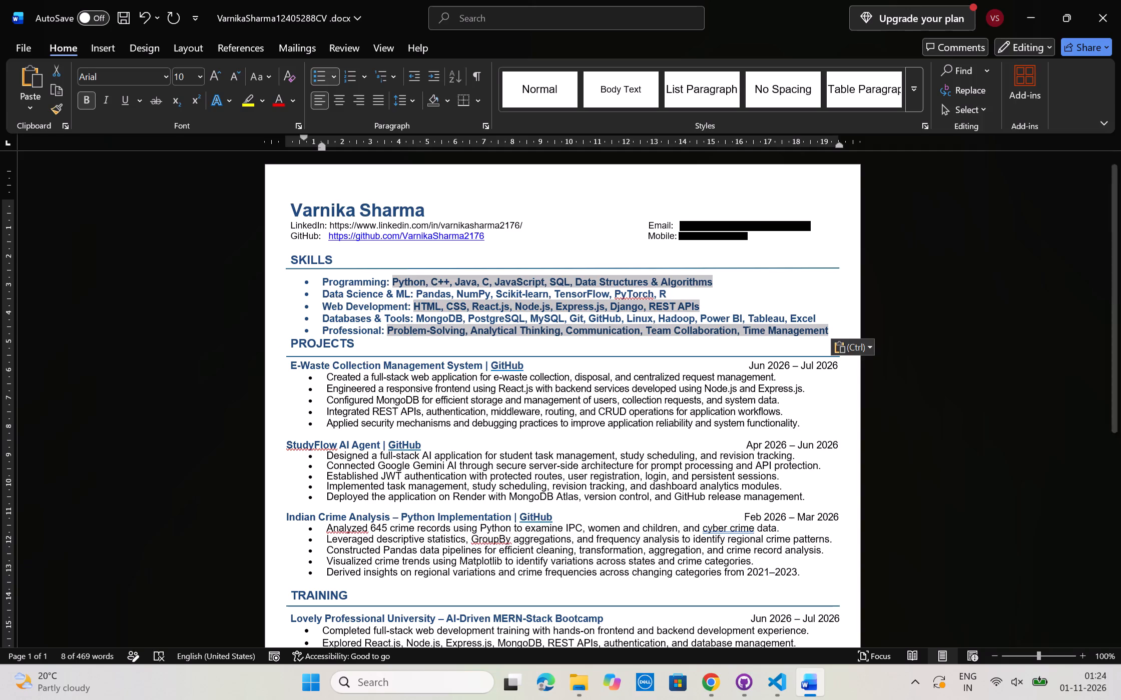
pyautogui.click(291, 98)
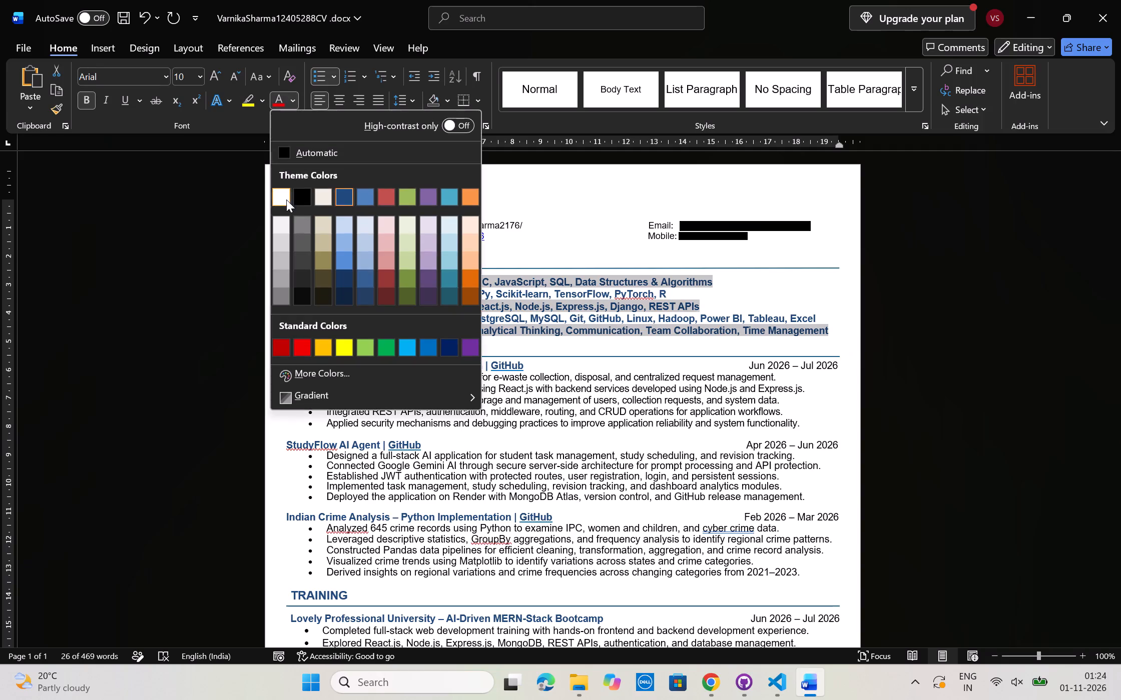
pyautogui.click(296, 192)
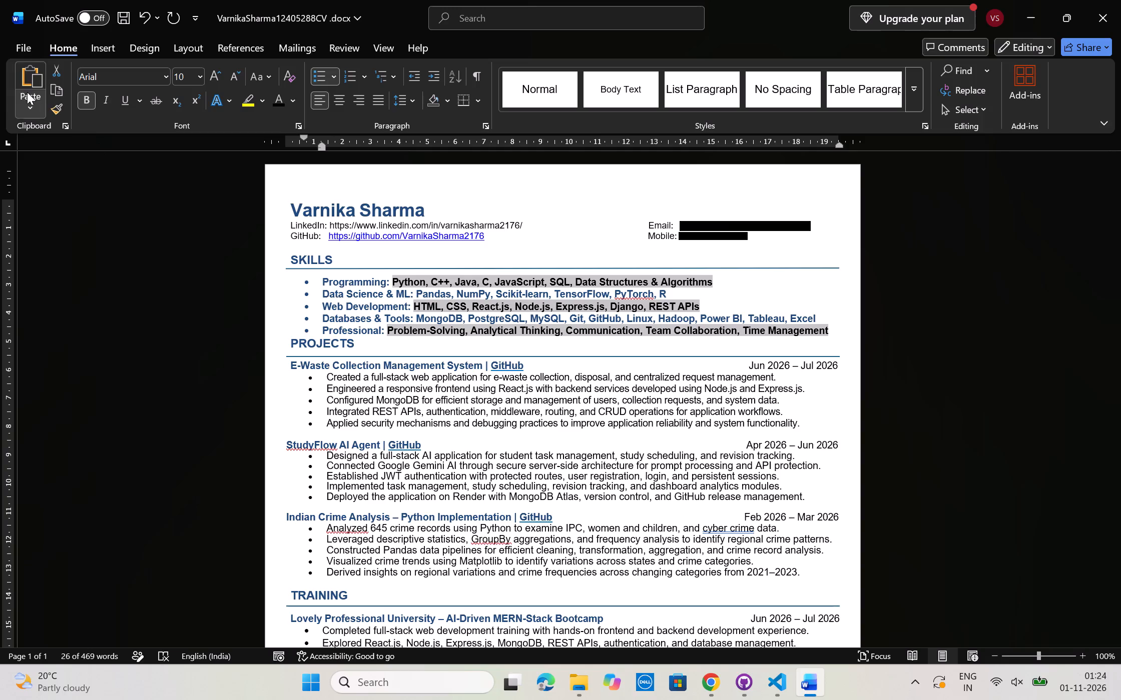
pyautogui.click(89, 100)
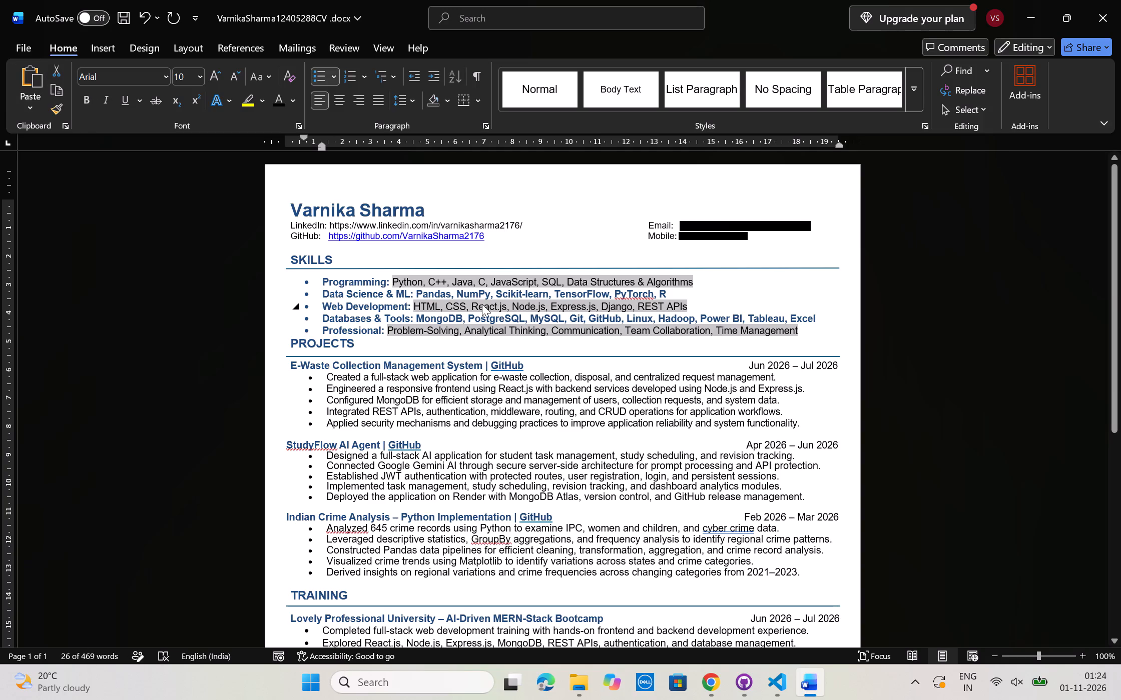
# Make the skills listed after the Data Science & ML and Databases & Tools labels non-bold and black.
pyautogui.moveTo(415, 288); pyautogui.dragTo(695, 297)
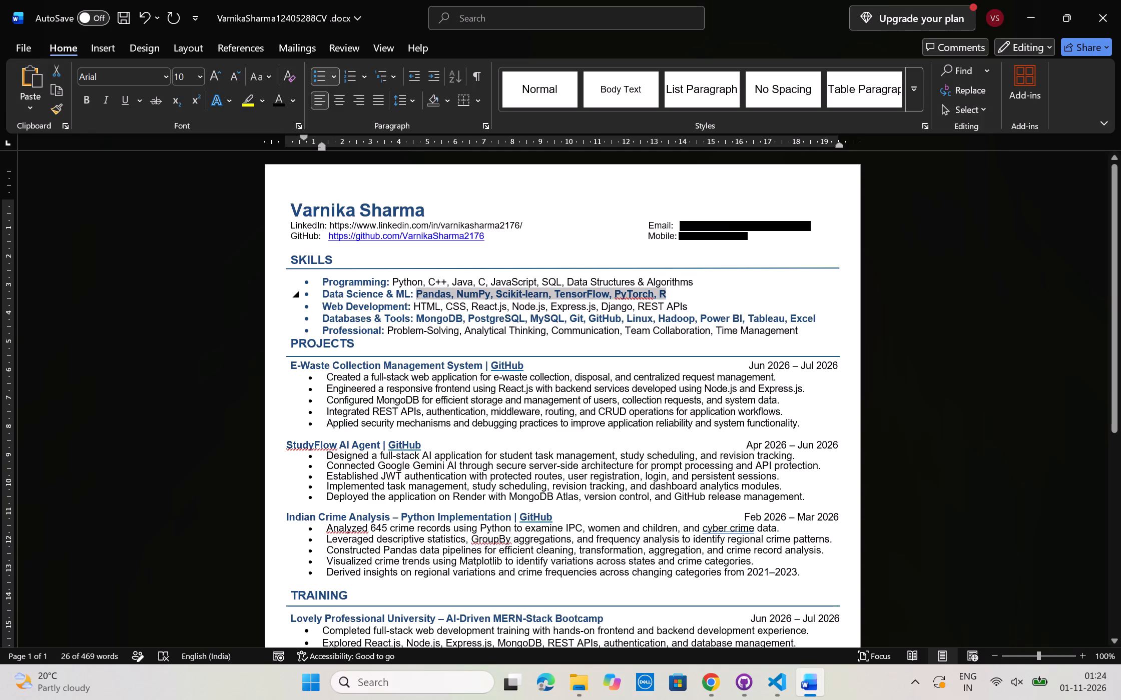
pyautogui.moveTo(695, 297); pyautogui.dragTo(684, 295)
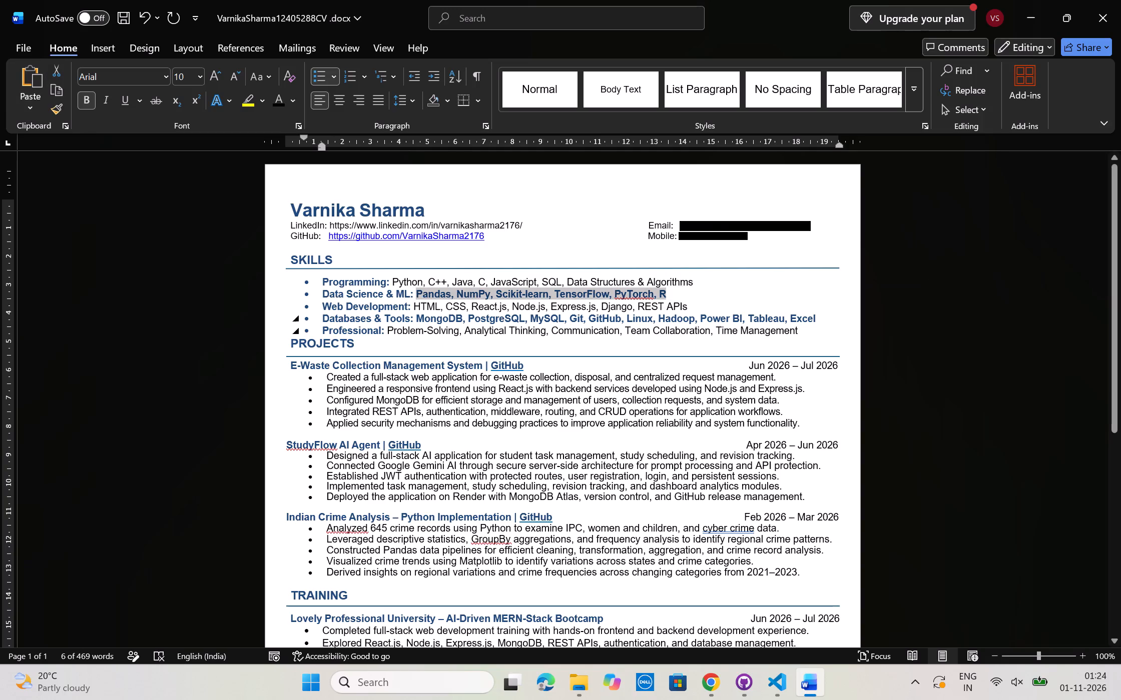
pyautogui.keyDown('ctrl'); pyautogui.moveTo(417, 319); pyautogui.dragTo(800, 316); pyautogui.keyUp('ctrl')
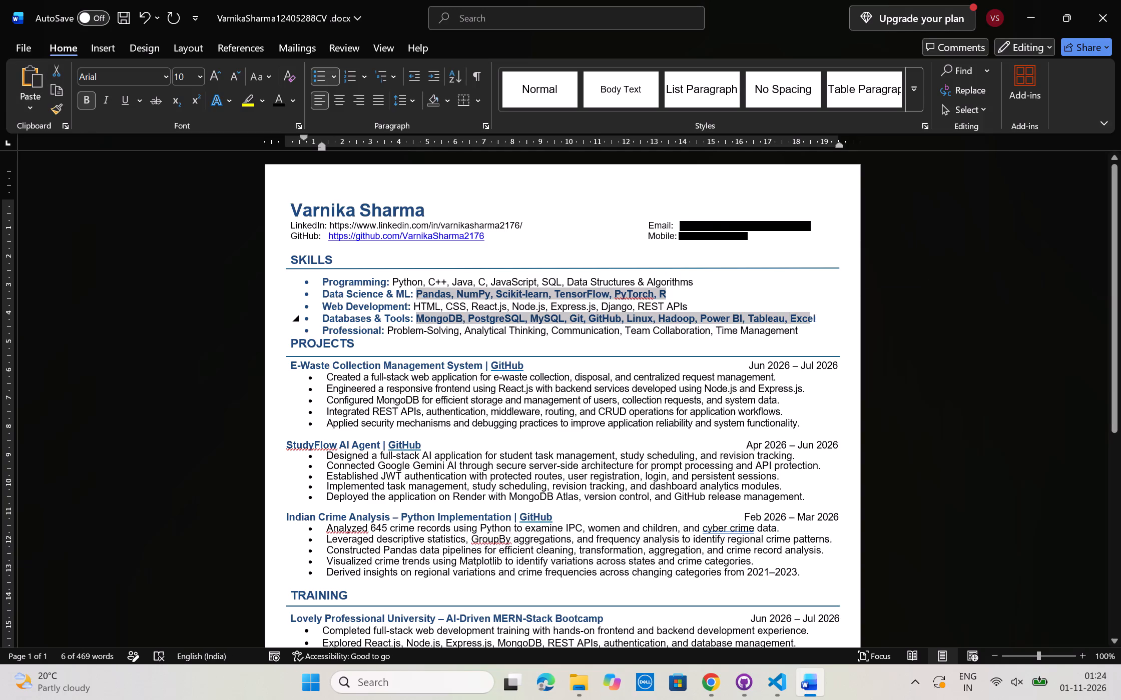
pyautogui.keyDown('ctrl'); pyautogui.moveTo(800, 316); pyautogui.dragTo(819, 312); pyautogui.keyUp('ctrl')
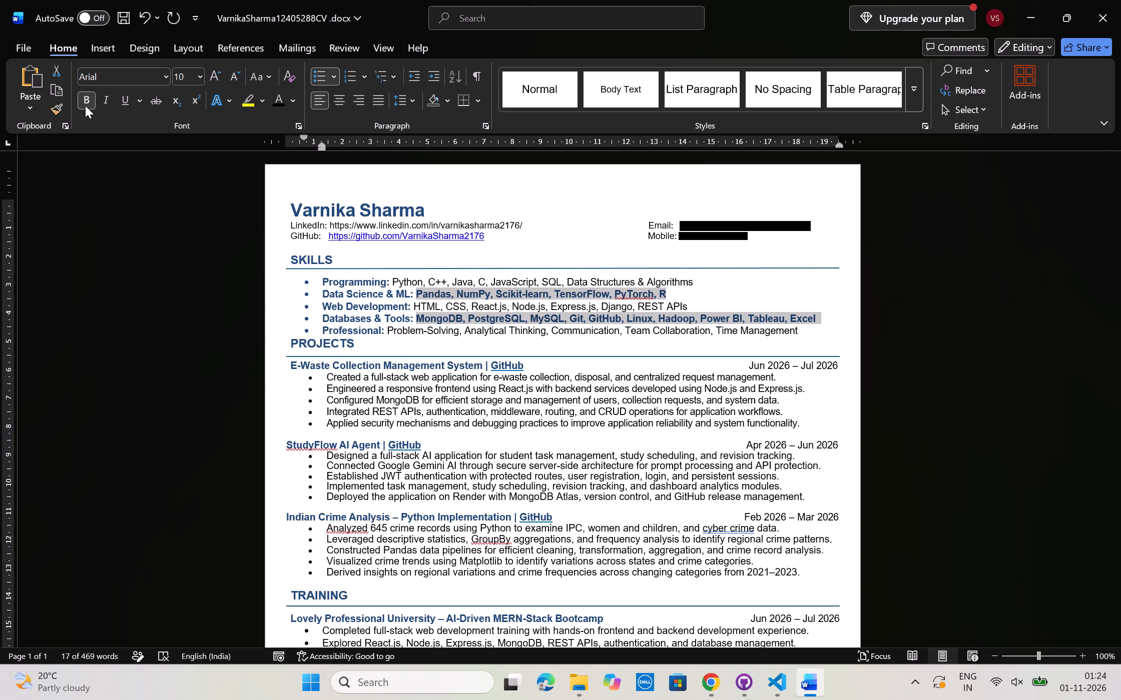
pyautogui.click(85, 105)
pyautogui.click(278, 100)
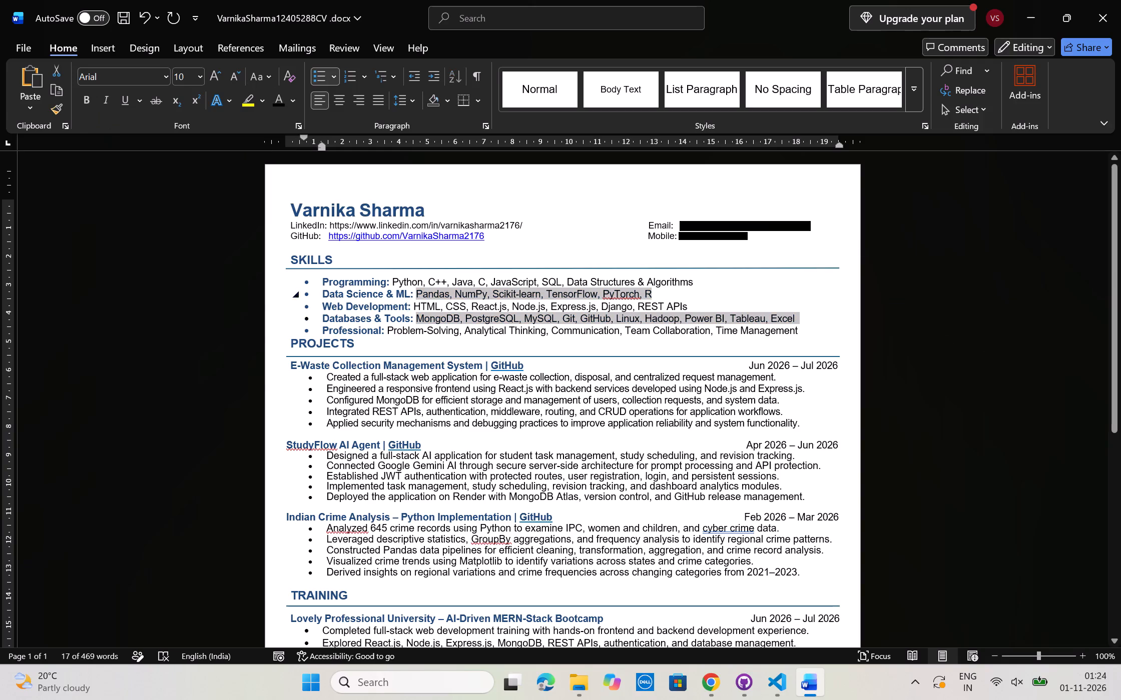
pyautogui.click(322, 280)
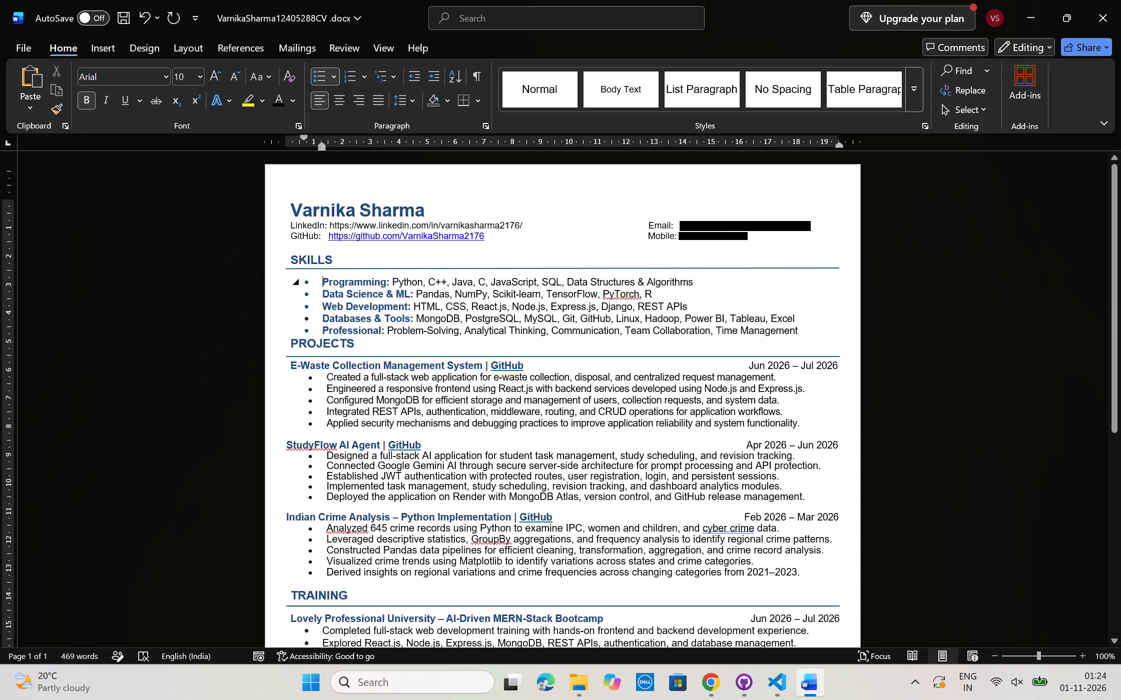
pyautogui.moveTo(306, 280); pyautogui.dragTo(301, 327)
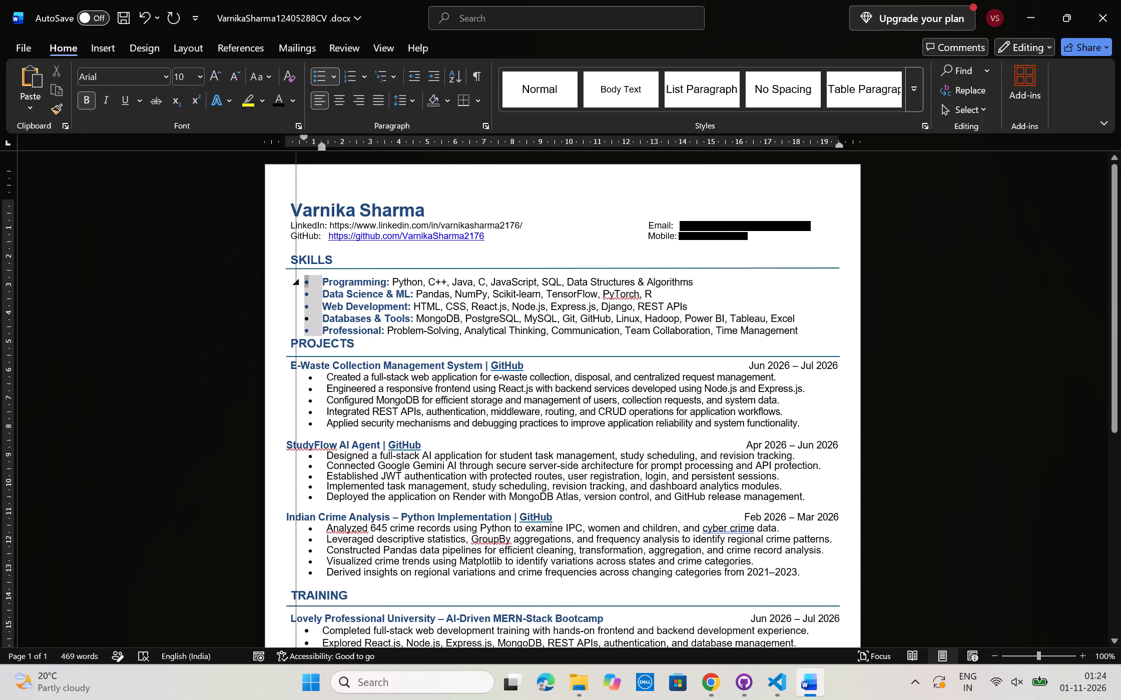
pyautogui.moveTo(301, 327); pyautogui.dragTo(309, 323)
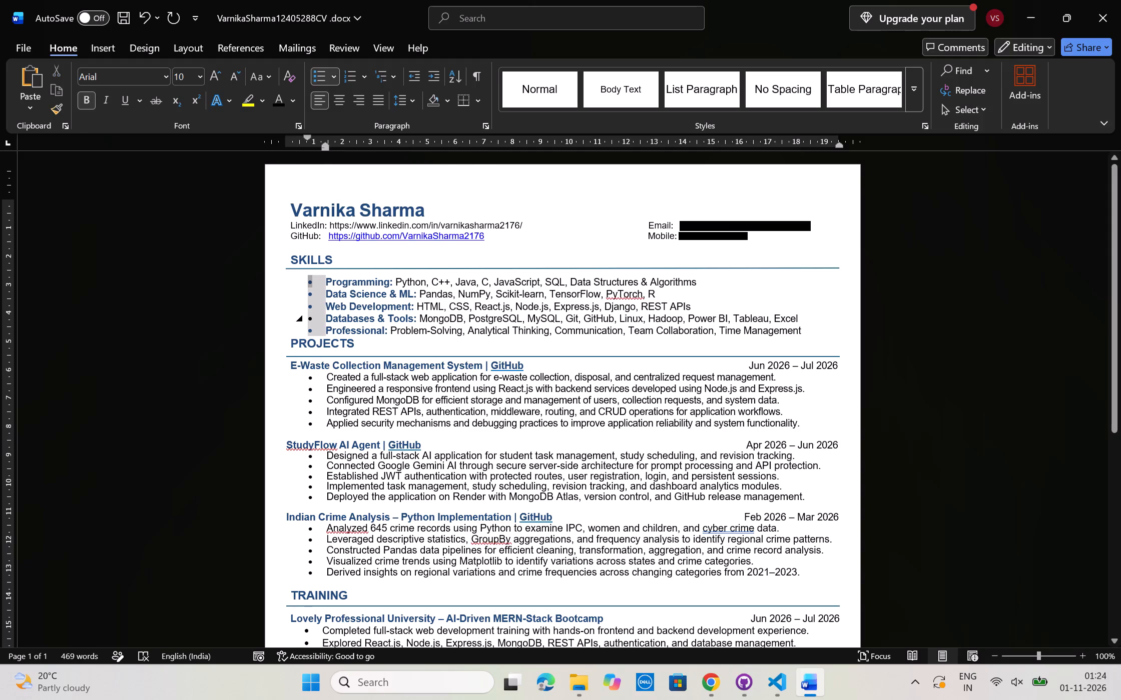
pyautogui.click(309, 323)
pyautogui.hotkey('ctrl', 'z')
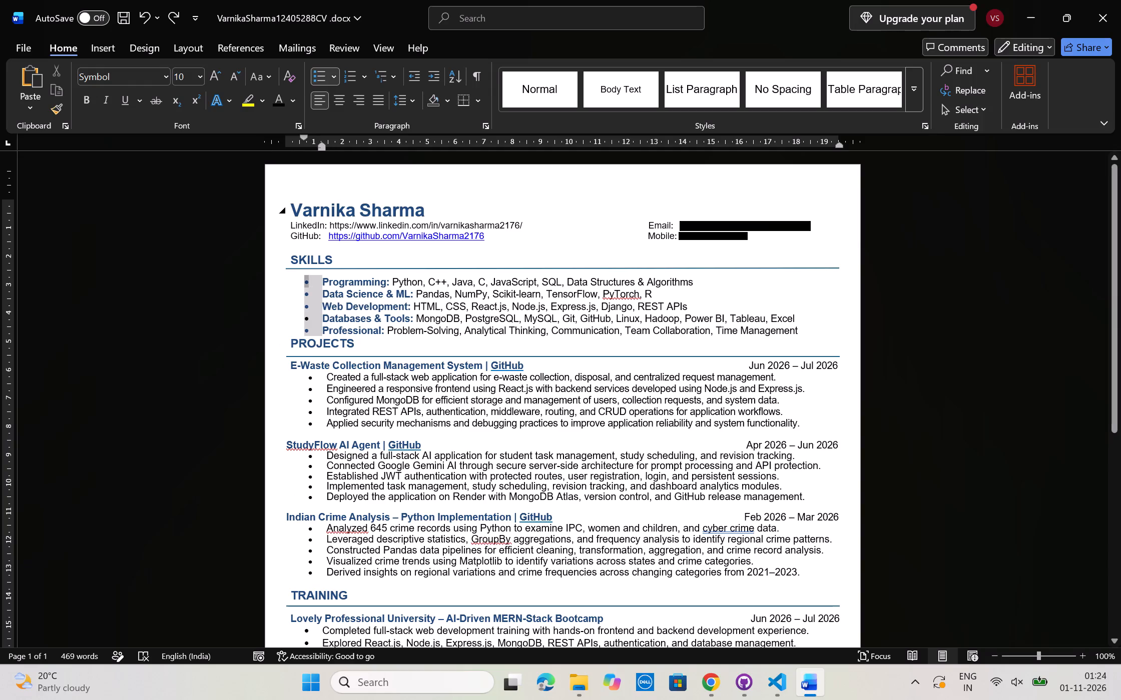
# Remove the bullets from the Programming and Data Science & ML lines, aligning the latter under Programming with five leading spaces.
pyautogui.press('BackSpace')
pyautogui.press('Up')
pyautogui.press('Up')
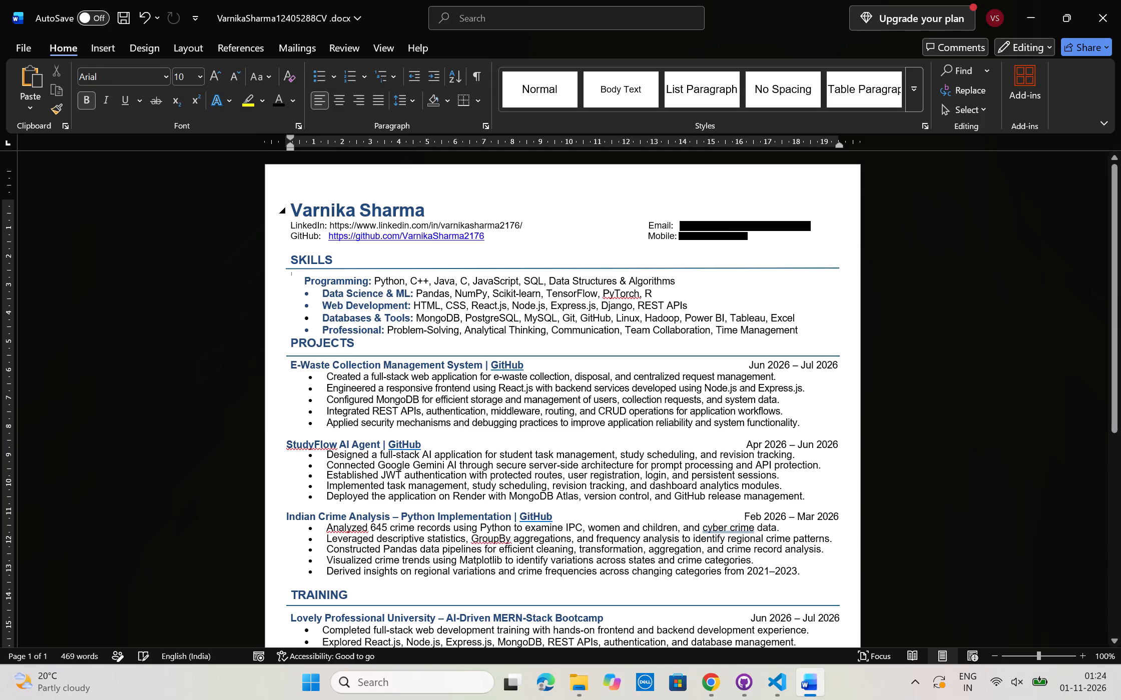
pyautogui.press('Down')
pyautogui.press('Down')
pyautogui.press('Down')
pyautogui.press('BackSpace')
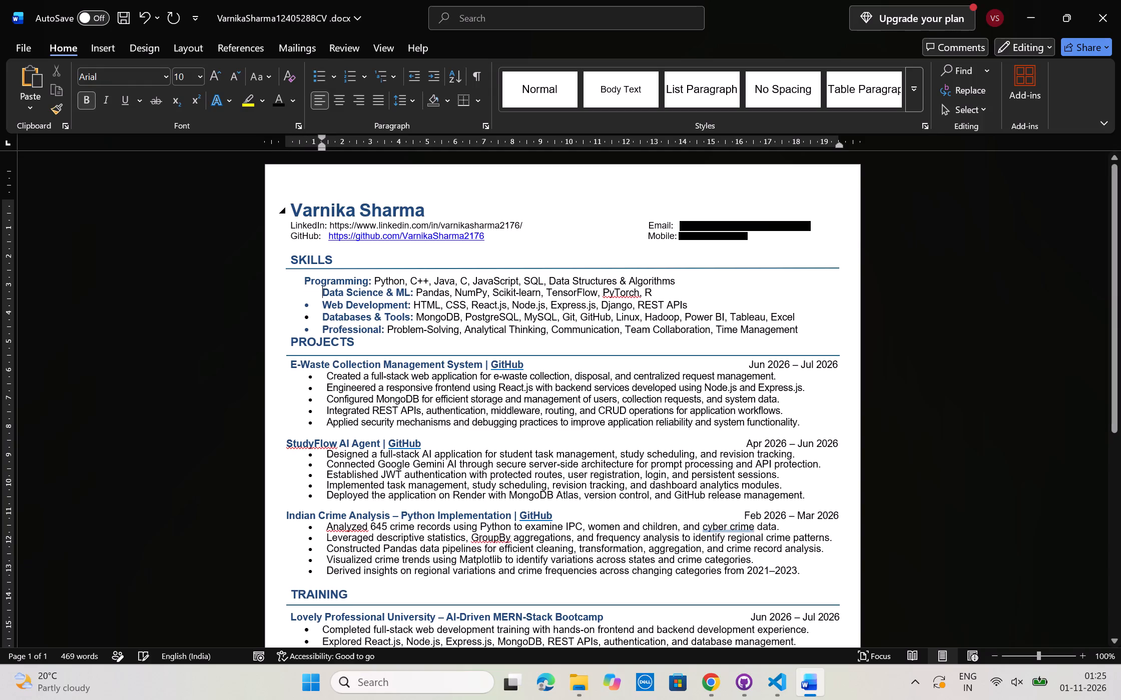
pyautogui.press('BackSpace')
pyautogui.press('space')
pyautogui.press('space')
pyautogui.press('space')
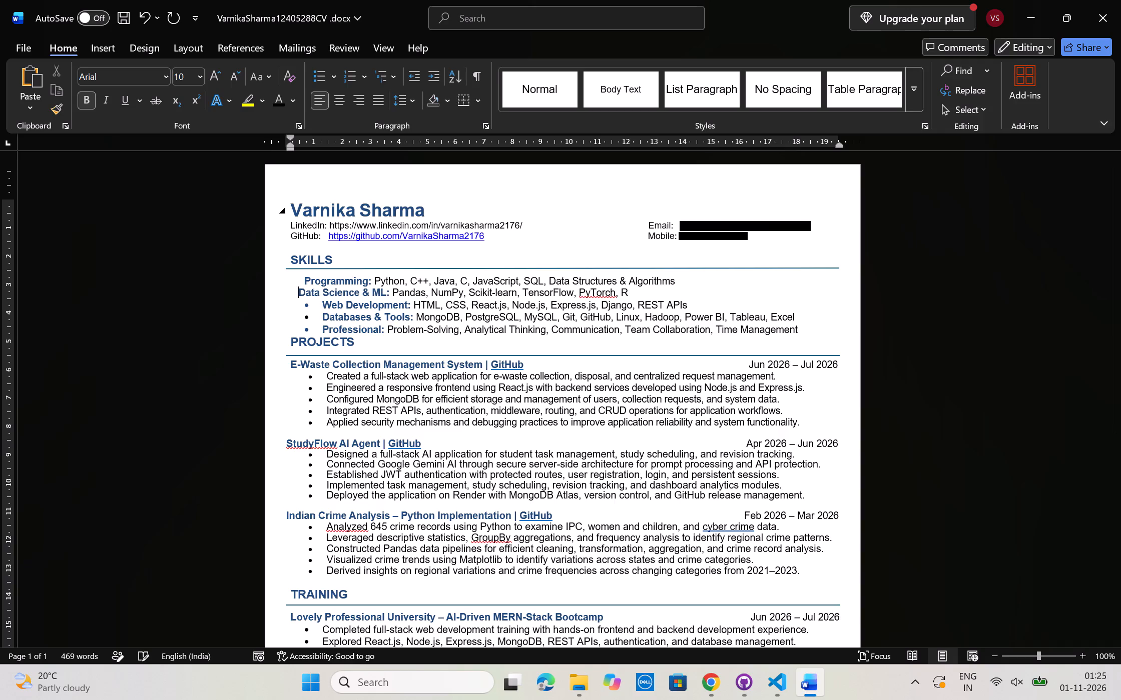
pyautogui.press('space')
pyautogui.press('space')
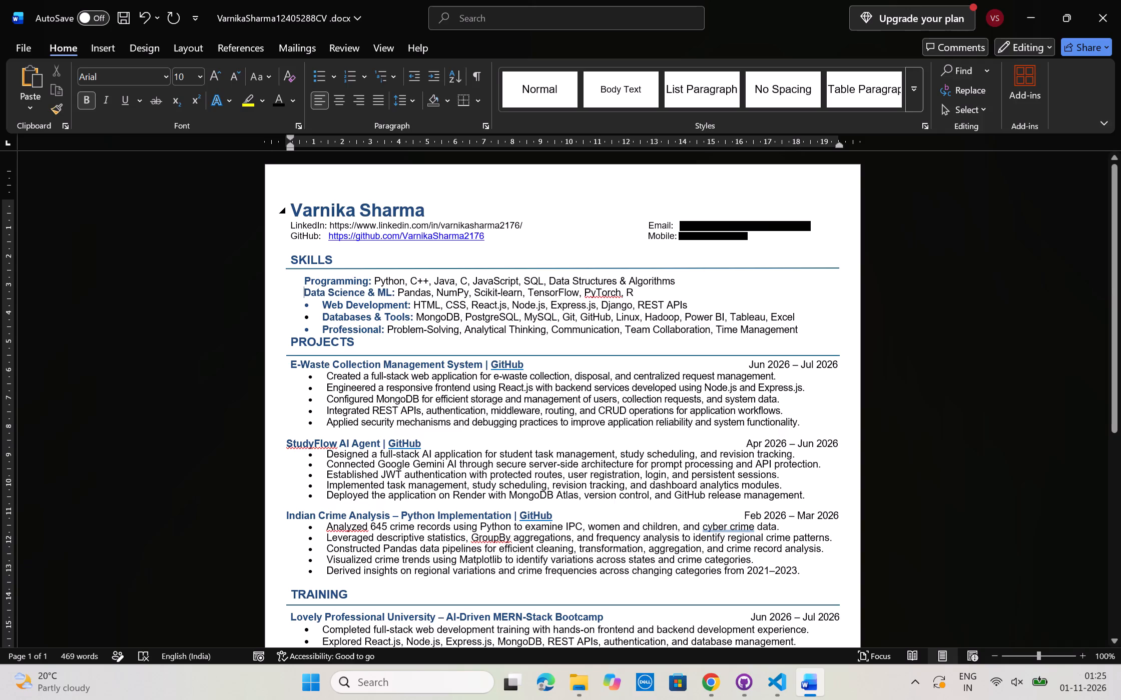
# Remove the bullet and indent from the Web Development line and align it under the lines above with five leading spaces.
pyautogui.click(317, 308)
pyautogui.press('BackSpace')
pyautogui.press('BackSpace')
pyautogui.press('space')
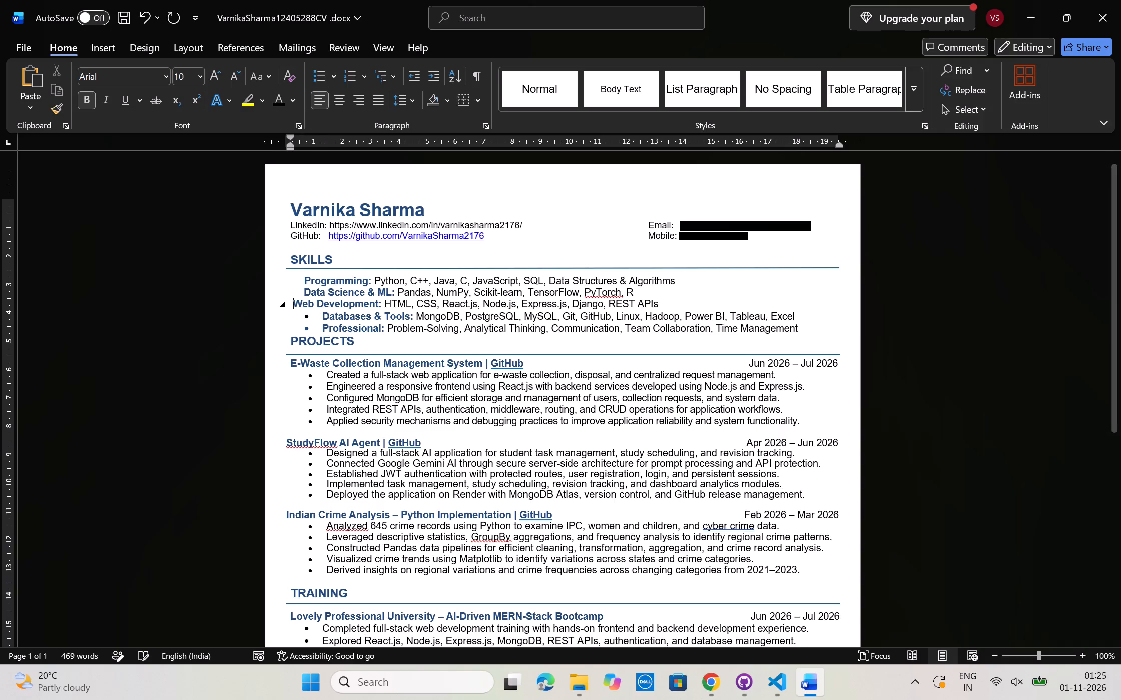
pyautogui.press('space')
pyautogui.press('space')
pyautogui.press('space')
pyautogui.press('space')
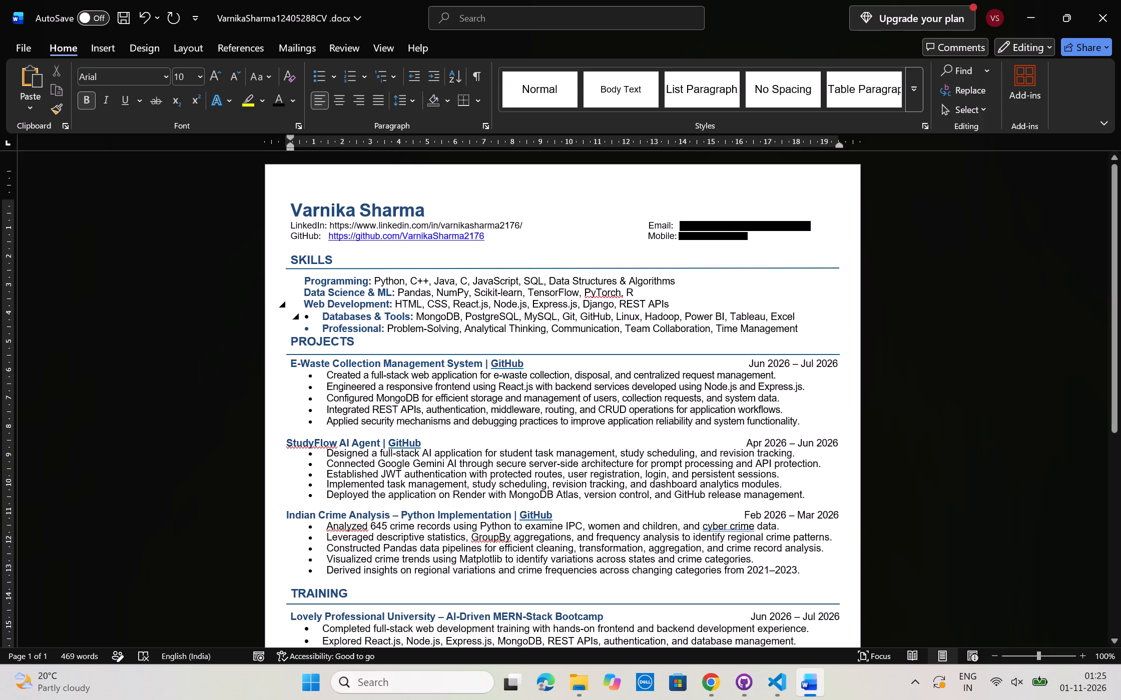
# Remove the bullet and indent from the Databases & Tools line and align it under Web Development with five leading spaces.
pyautogui.click(323, 319)
pyautogui.press('BackSpace')
pyautogui.press('BackSpace')
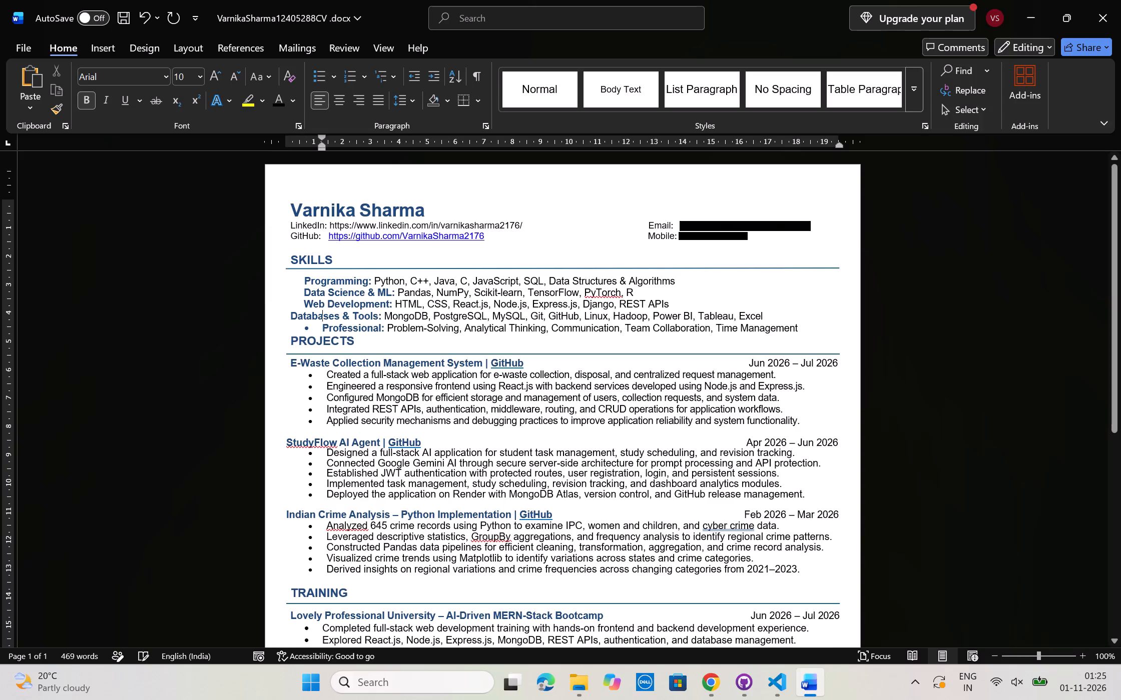
pyautogui.press('space')
pyautogui.press('space')
pyautogui.press('space')
pyautogui.press('space')
pyautogui.press('space')
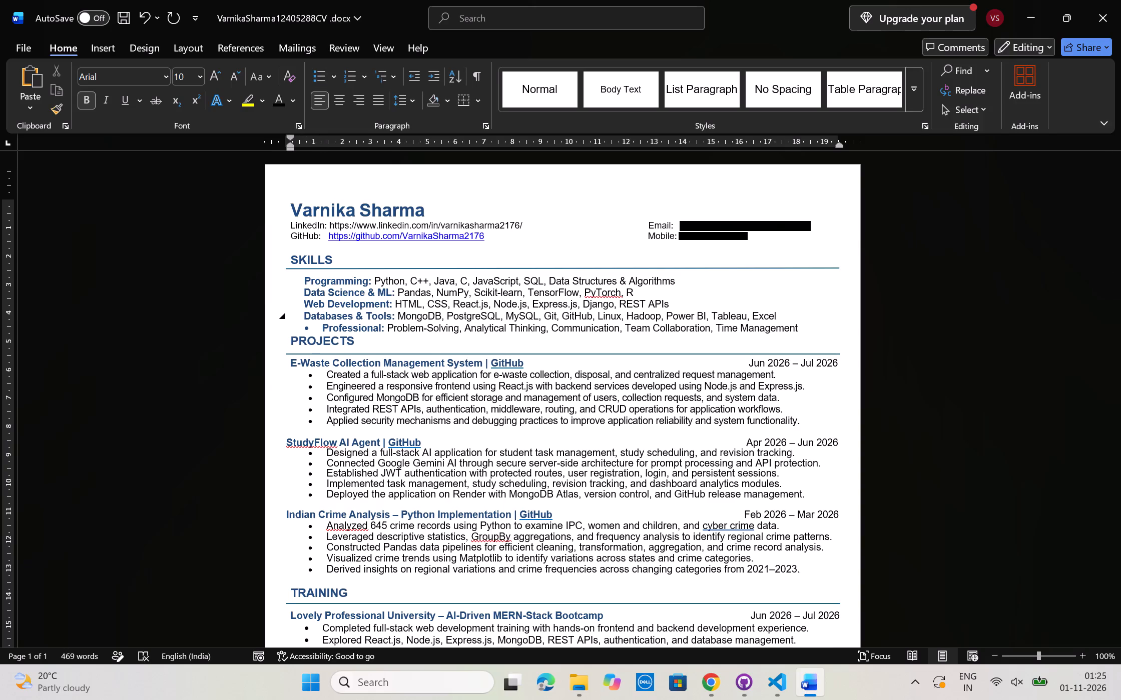
# Remove the bullet and indent from the Professional line so it starts at the page's text margin.
pyautogui.click(322, 326)
pyautogui.press('BackSpace')
pyautogui.press('BackSpace')
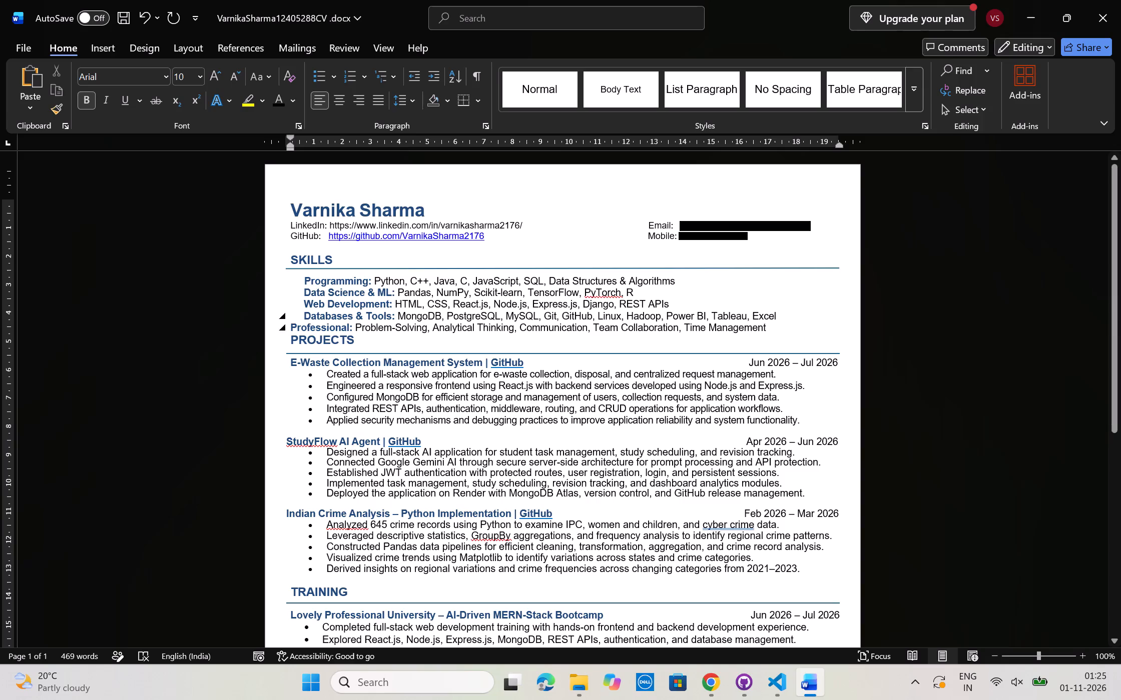
# Delete the five leading spaces before the Databases & Tools and Web Development labels to align them with Professional.
pyautogui.click(305, 313)
pyautogui.press('BackSpace')
pyautogui.press('BackSpace')
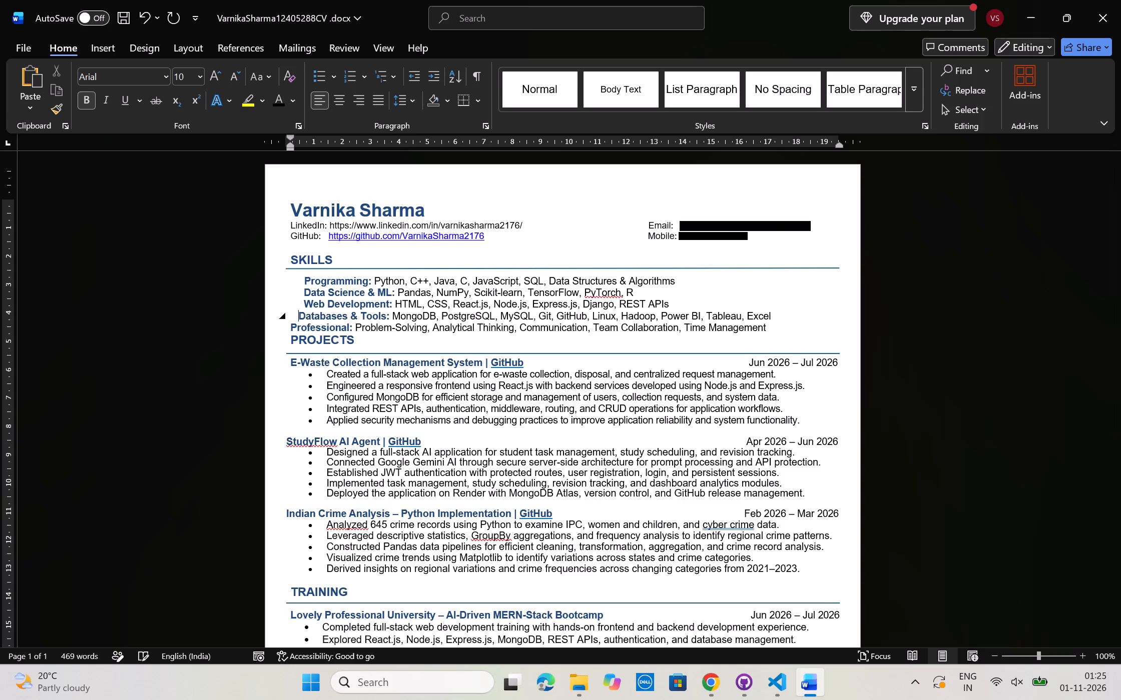
pyautogui.press('BackSpace')
pyautogui.press('BackSpace')
pyautogui.press('BackSpace')
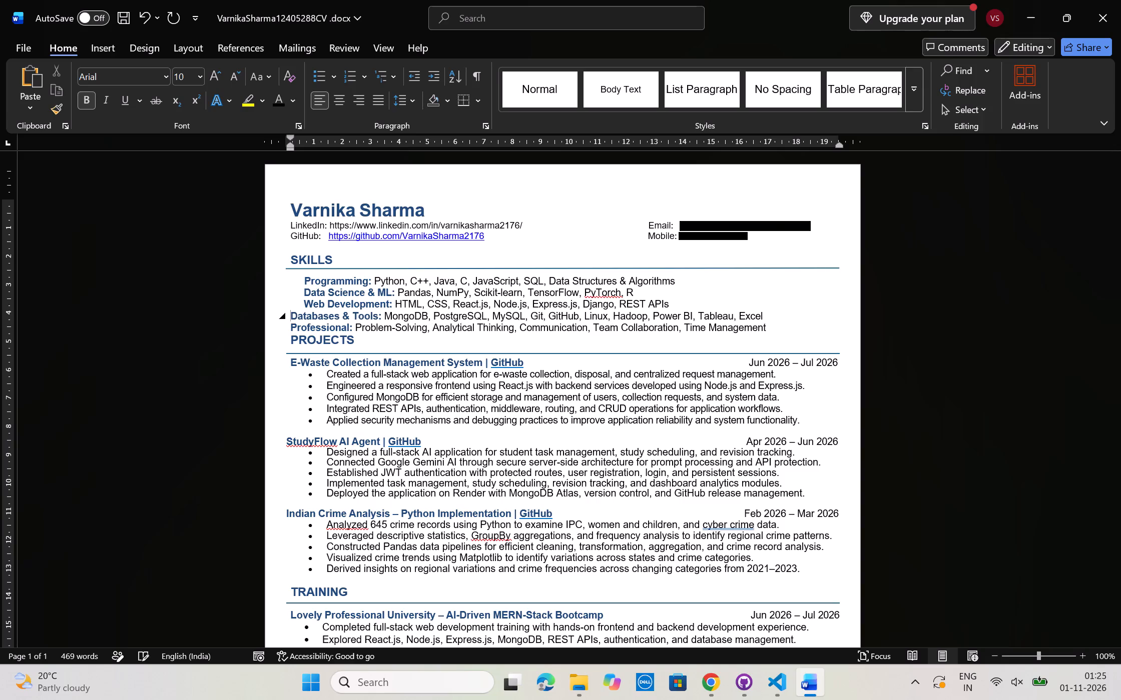
pyautogui.click(304, 305)
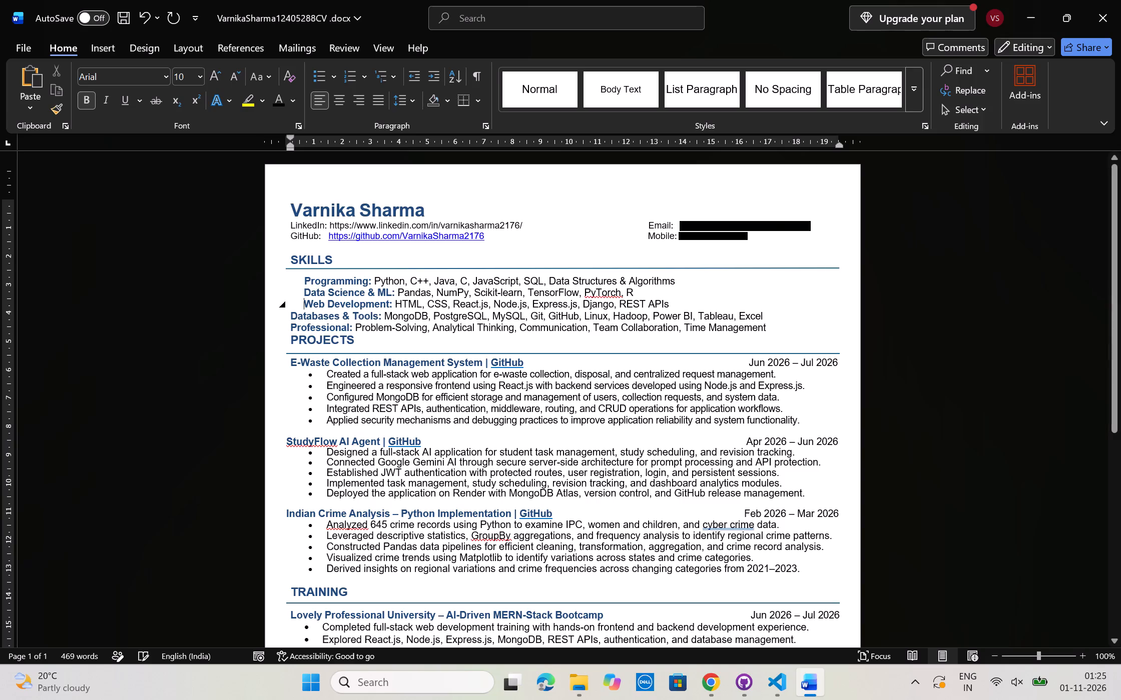
pyautogui.press('BackSpace')
pyautogui.press('BackSpace')
pyautogui.press('BackSpace')
pyautogui.press('BackSpace')
pyautogui.press('BackSpace')
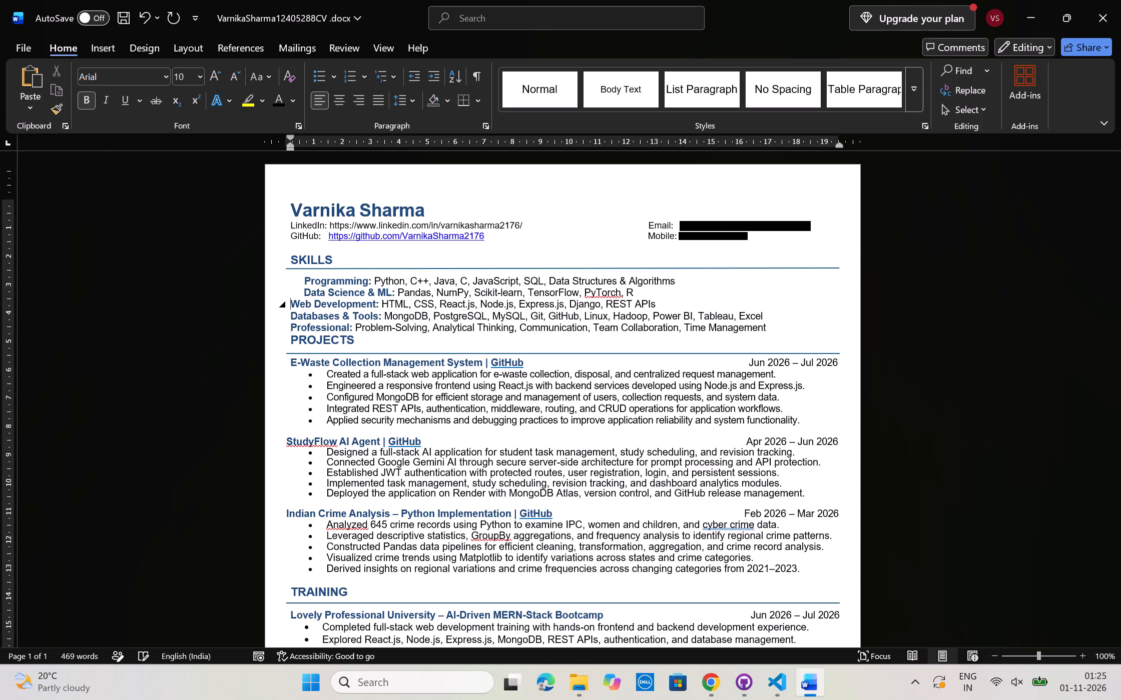
# Delete the five leading spaces before the Data Science & ML label to align it with the lines below.
pyautogui.click(304, 290)
pyautogui.press('BackSpace')
pyautogui.press('BackSpace')
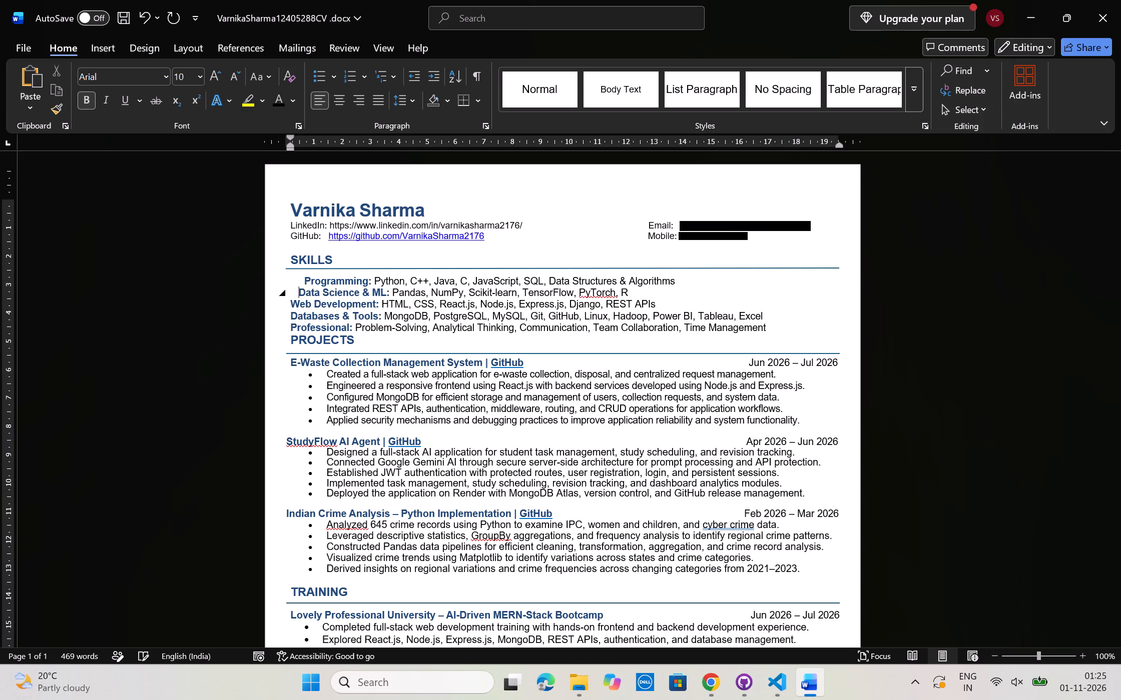
pyautogui.press('BackSpace')
pyautogui.press('BackSpace')
pyautogui.press('BackSpace')
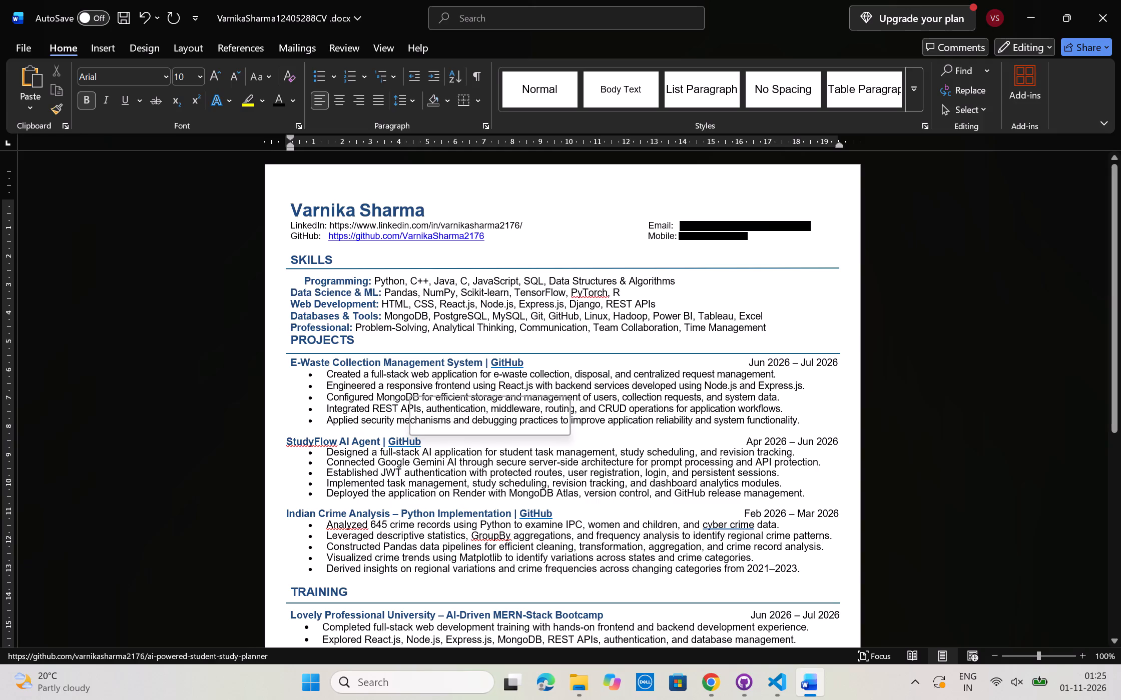
pyautogui.press('space')
pyautogui.press('BackSpace')
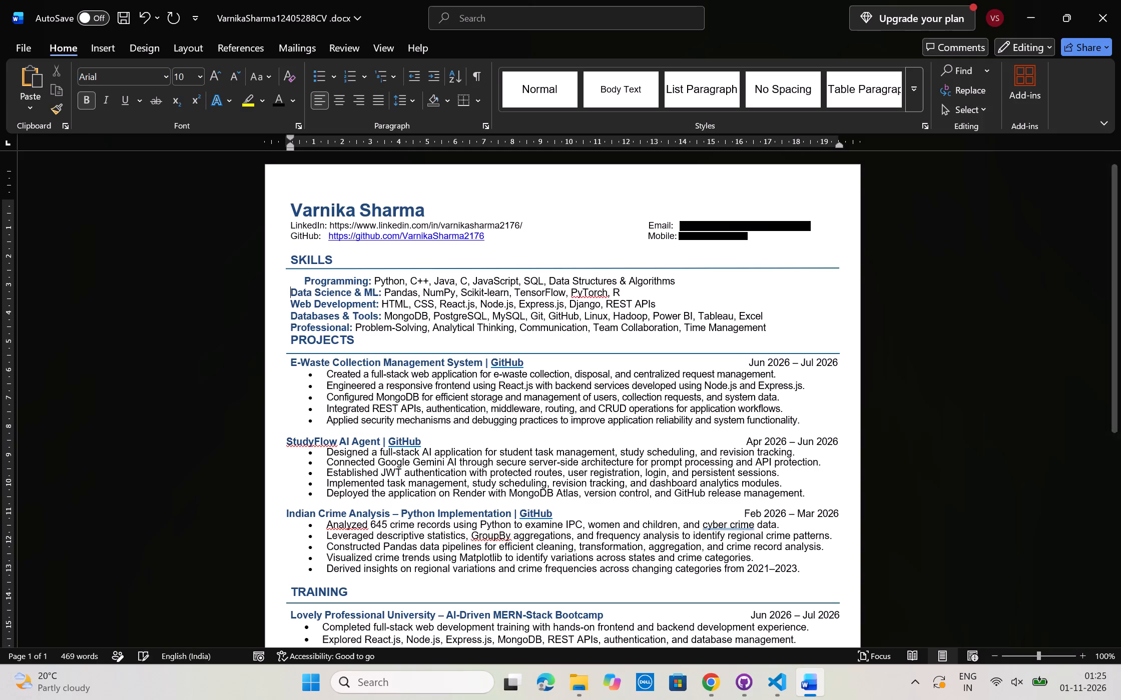
# Remove the Programming line's indent and add two leading spaces to line it up with the other skill labels.
pyautogui.click(303, 278)
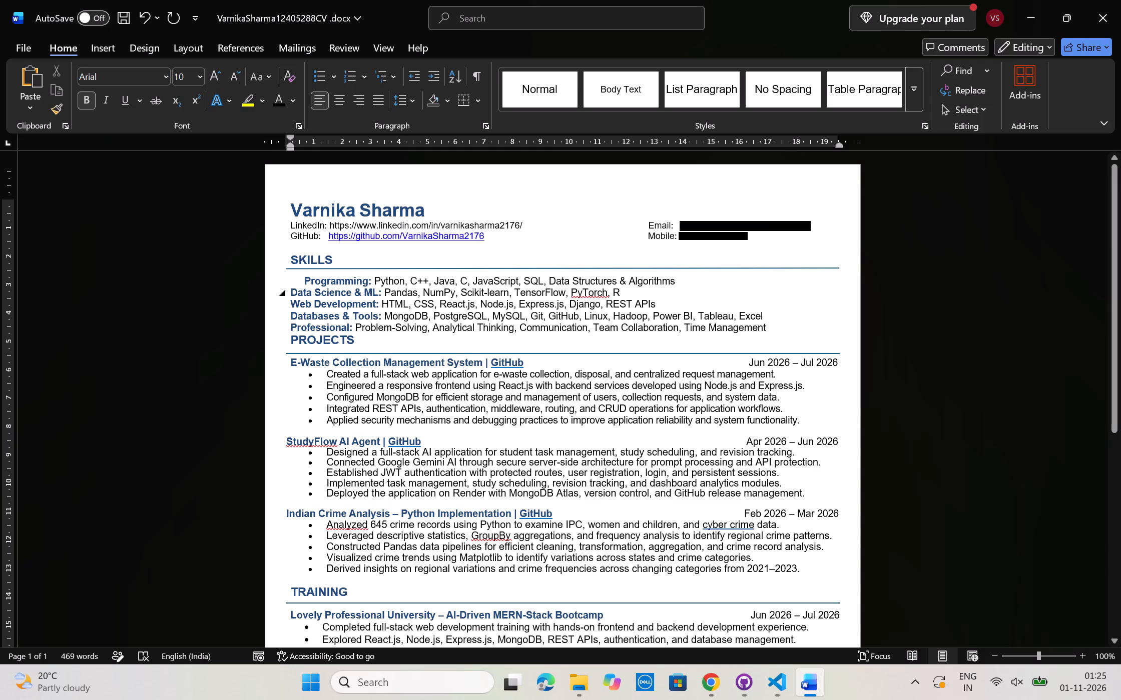
pyautogui.press('BackSpace')
pyautogui.press('BackSpace')
pyautogui.press('space')
pyautogui.press('space')
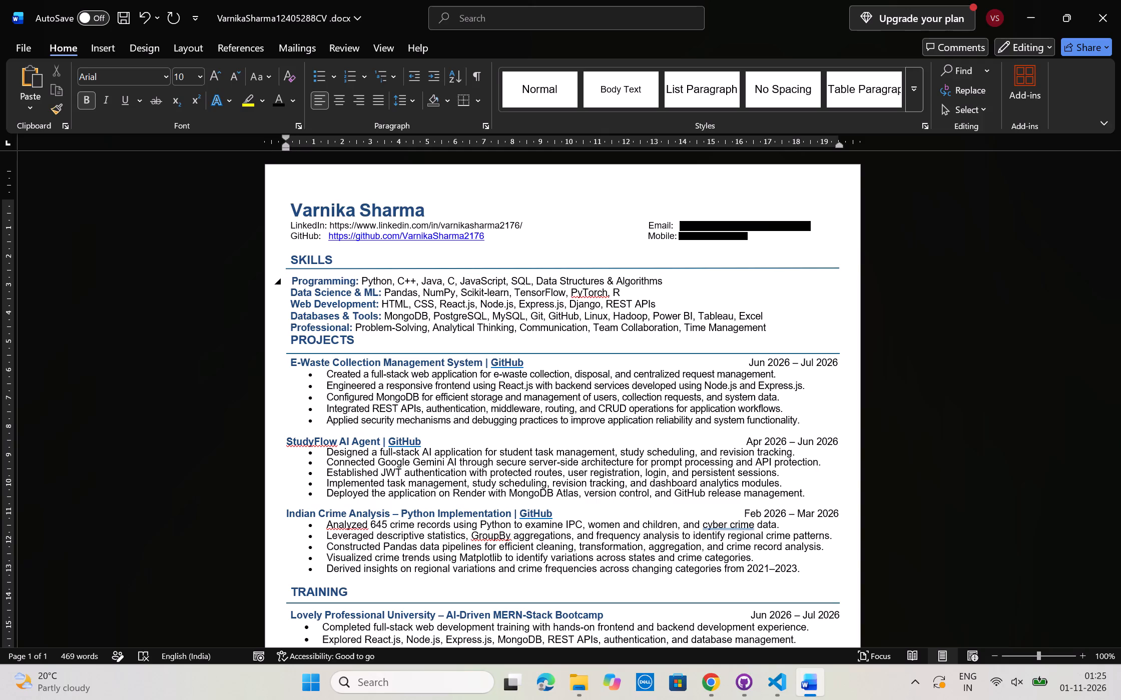
pyautogui.click(962, 324)
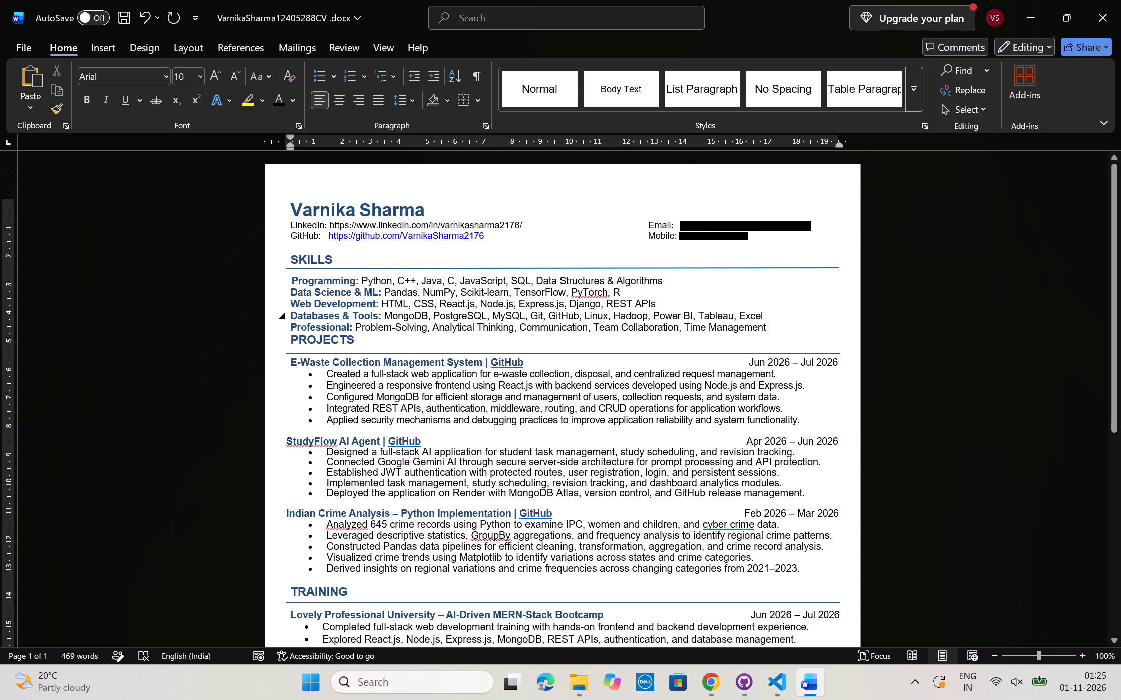
# Replace R with Matplotlib at the end of the Data Science & ML skills, without a trailing comma.
pyautogui.click(637, 290)
pyautogui.press('BackSpace')
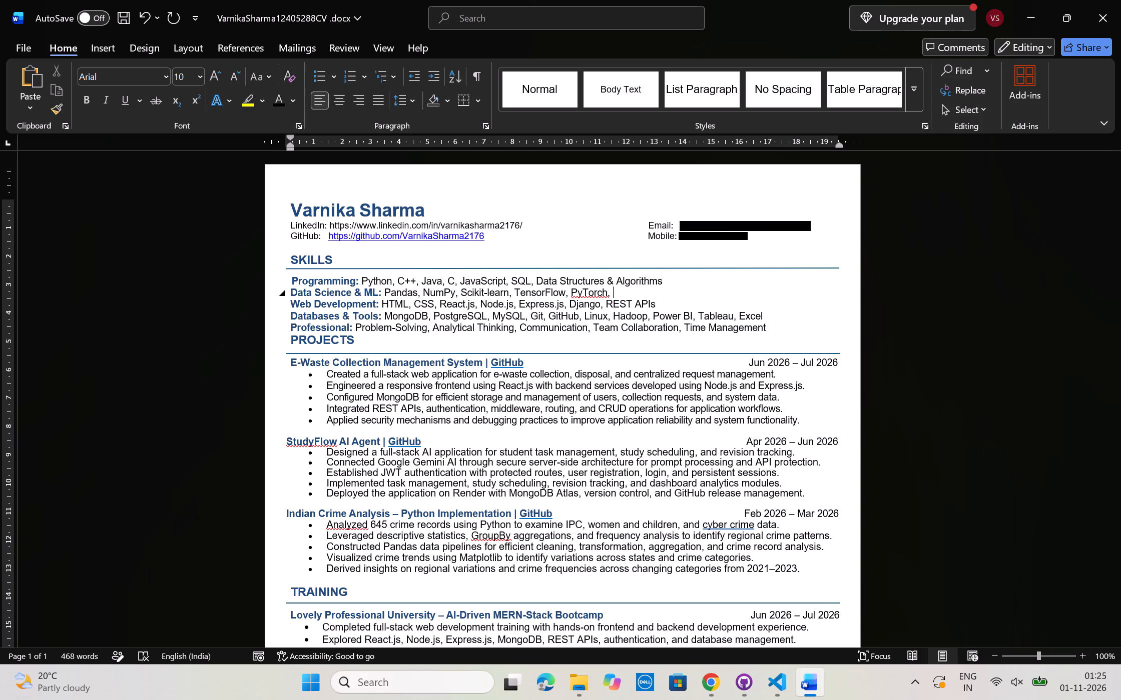
pyautogui.press('BackSpace')
pyautogui.press('space')
pyautogui.write('tplotlib,')
pyautogui.press('space')
pyautogui.press('BackSpace')
pyautogui.press('BackSpace')
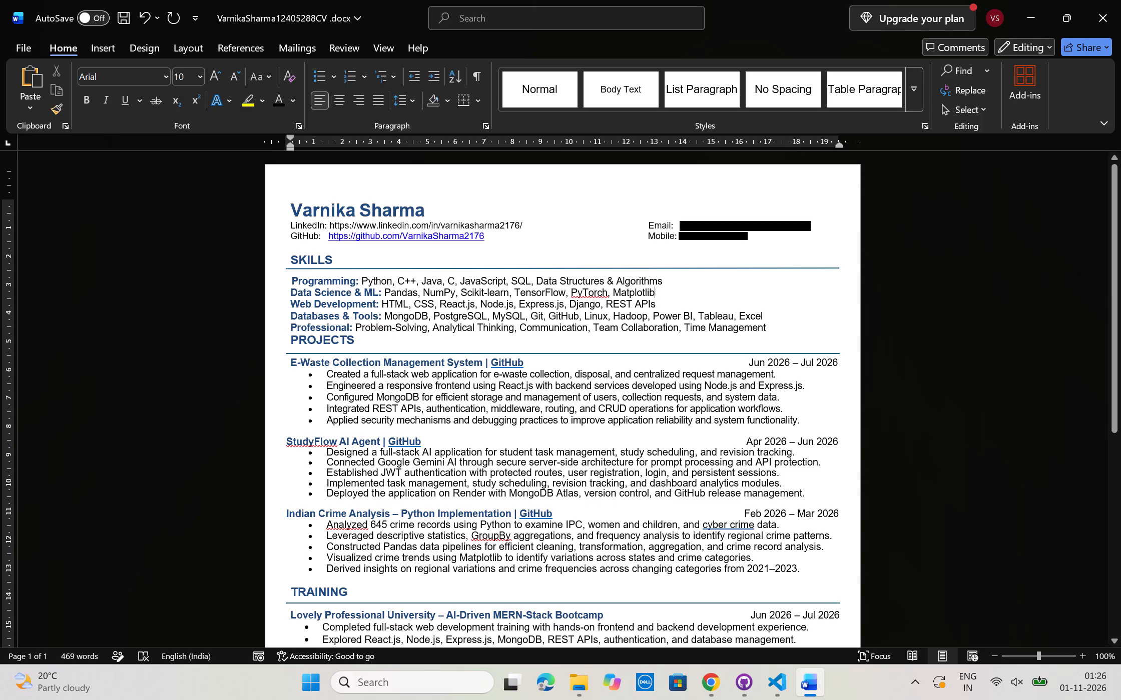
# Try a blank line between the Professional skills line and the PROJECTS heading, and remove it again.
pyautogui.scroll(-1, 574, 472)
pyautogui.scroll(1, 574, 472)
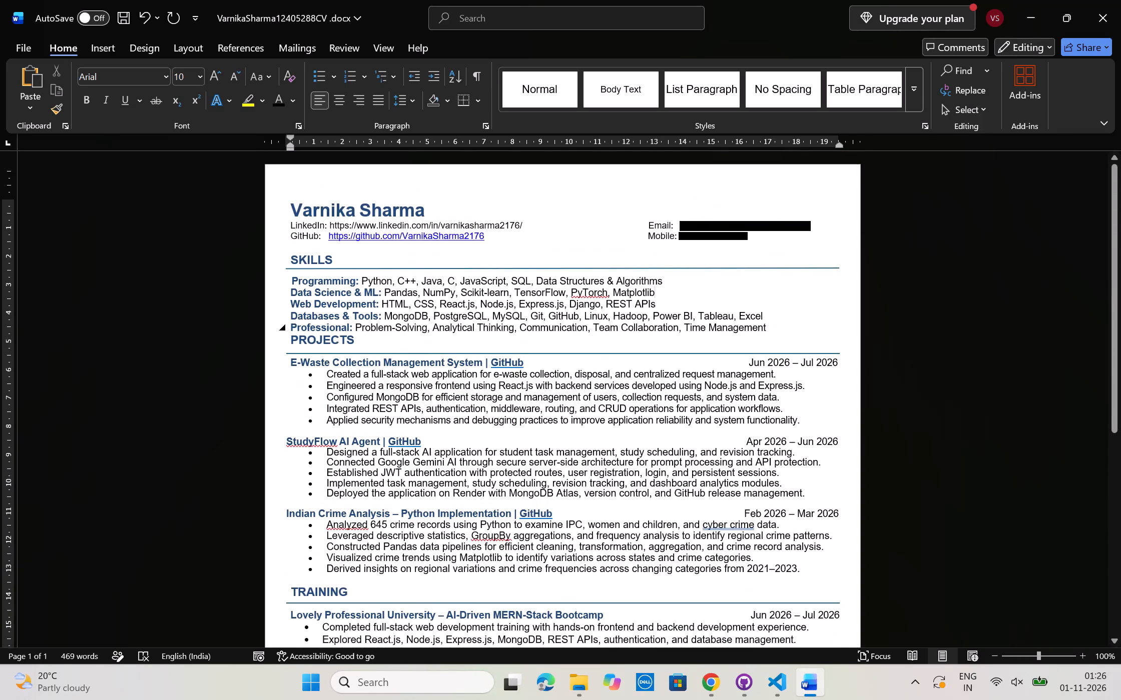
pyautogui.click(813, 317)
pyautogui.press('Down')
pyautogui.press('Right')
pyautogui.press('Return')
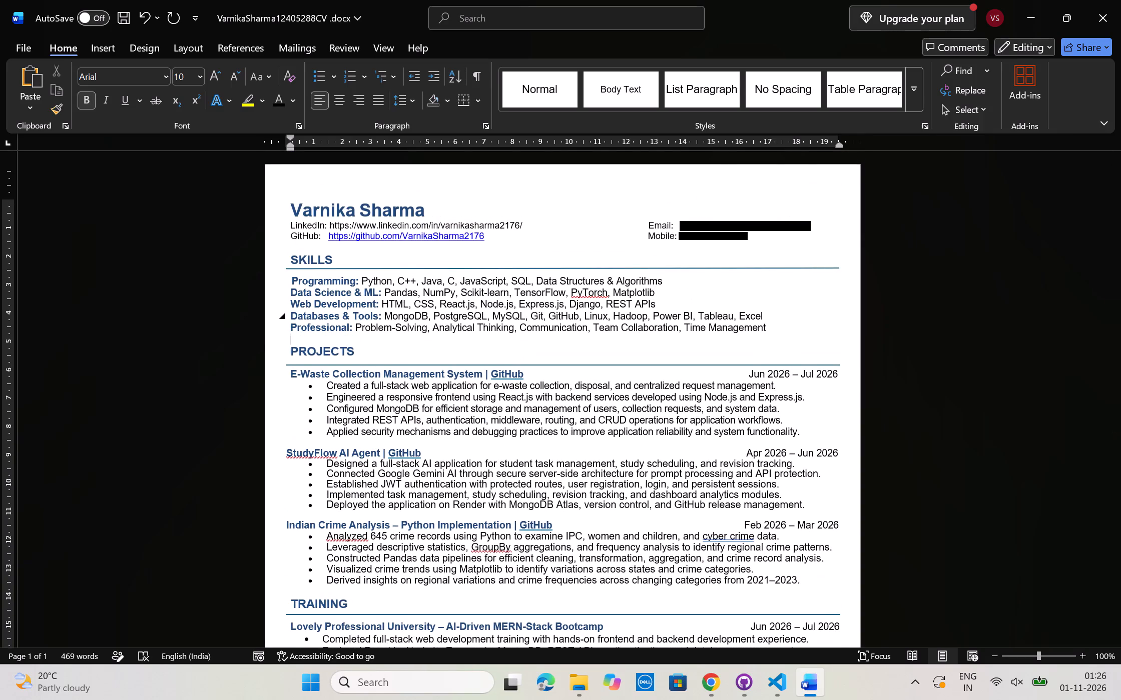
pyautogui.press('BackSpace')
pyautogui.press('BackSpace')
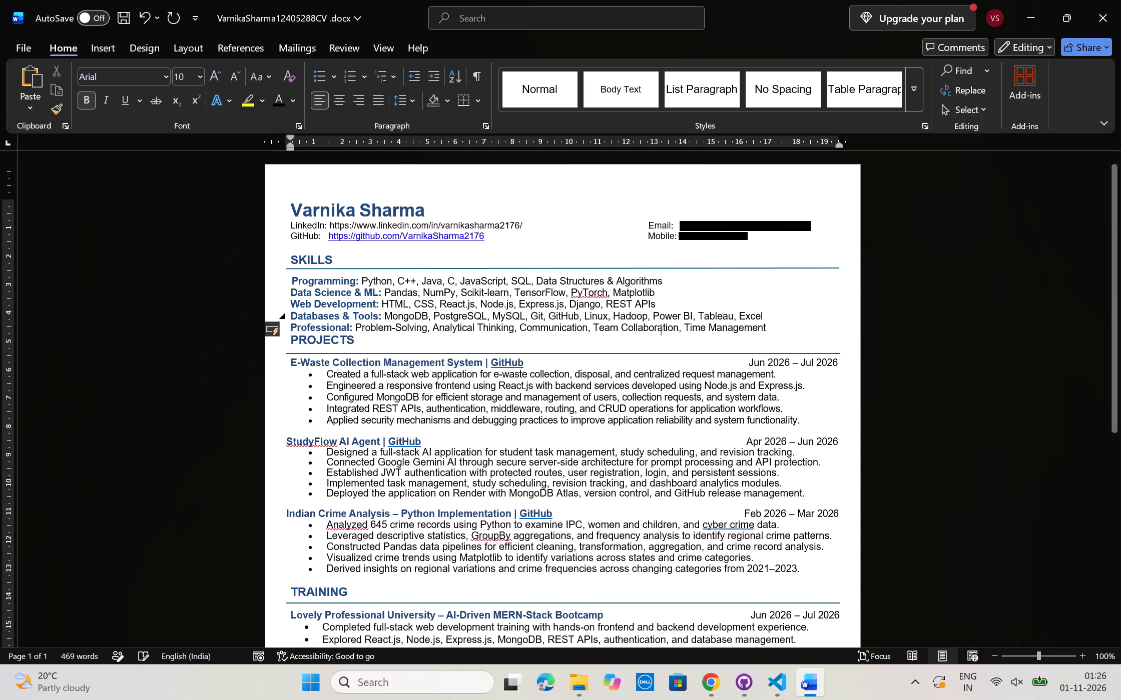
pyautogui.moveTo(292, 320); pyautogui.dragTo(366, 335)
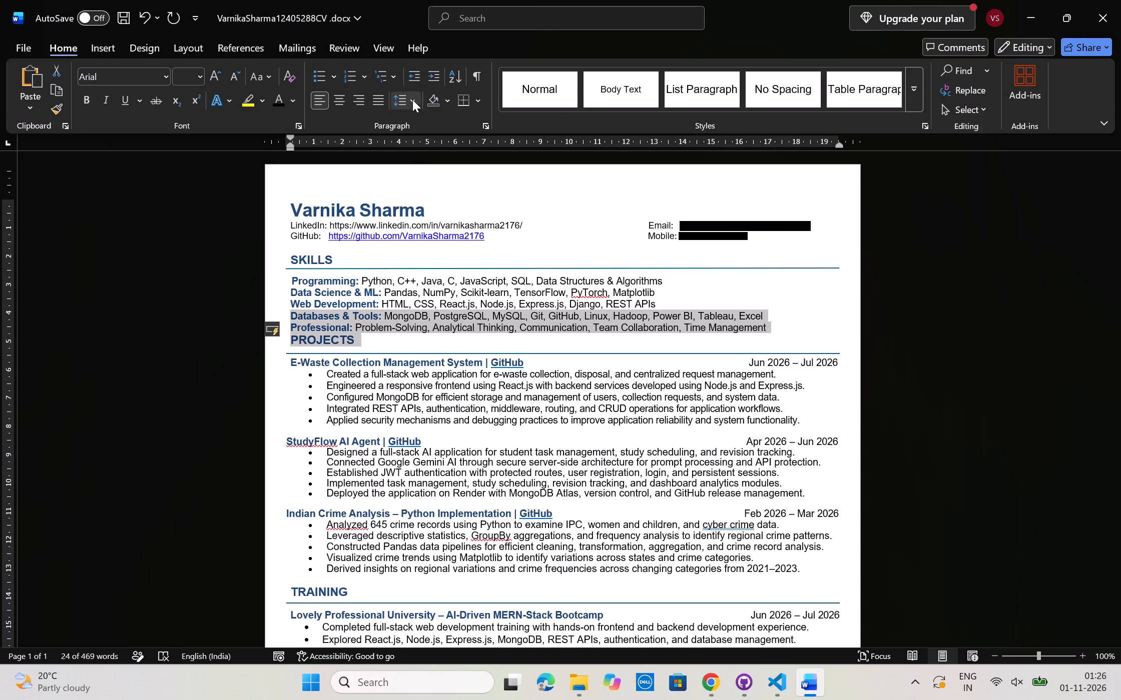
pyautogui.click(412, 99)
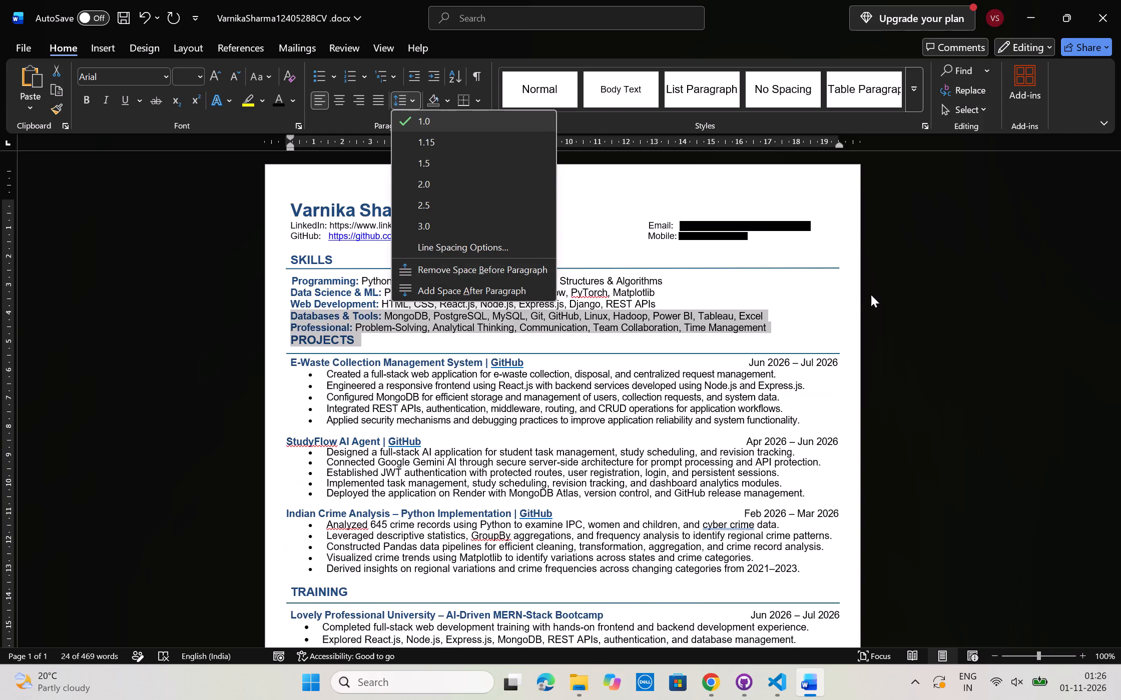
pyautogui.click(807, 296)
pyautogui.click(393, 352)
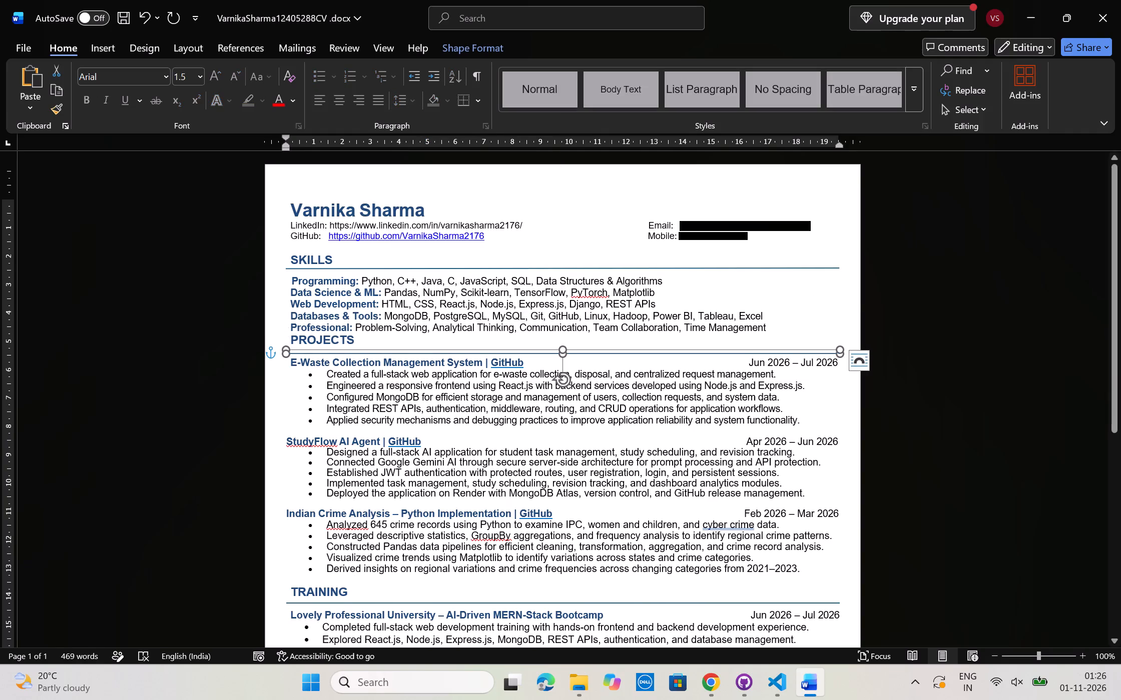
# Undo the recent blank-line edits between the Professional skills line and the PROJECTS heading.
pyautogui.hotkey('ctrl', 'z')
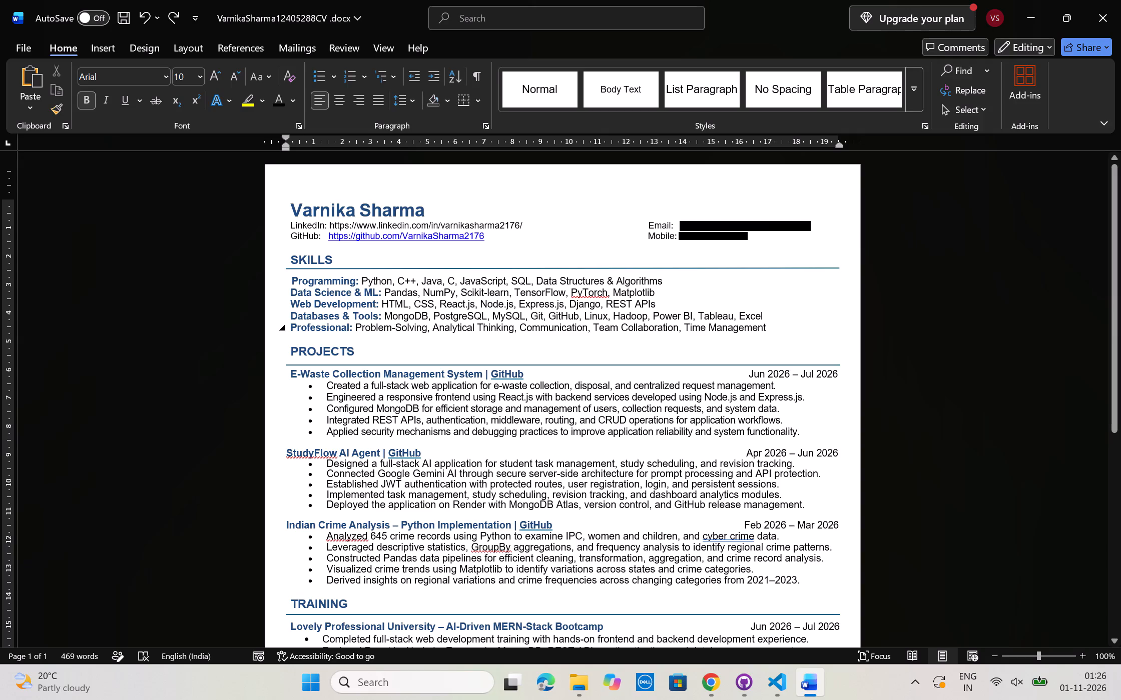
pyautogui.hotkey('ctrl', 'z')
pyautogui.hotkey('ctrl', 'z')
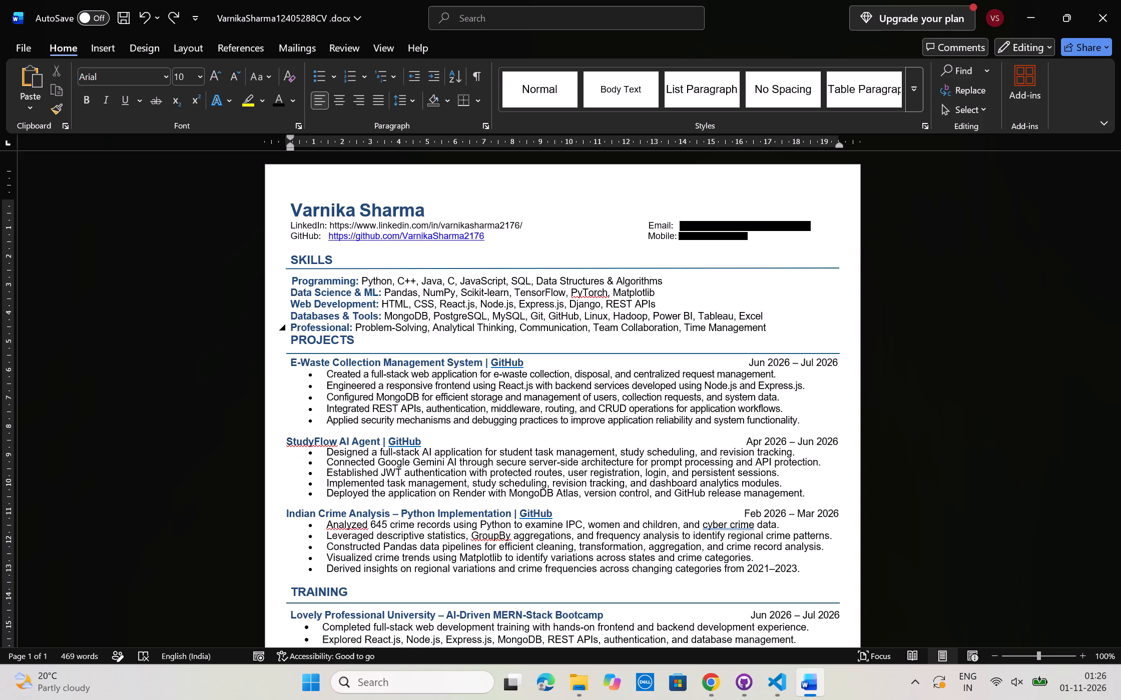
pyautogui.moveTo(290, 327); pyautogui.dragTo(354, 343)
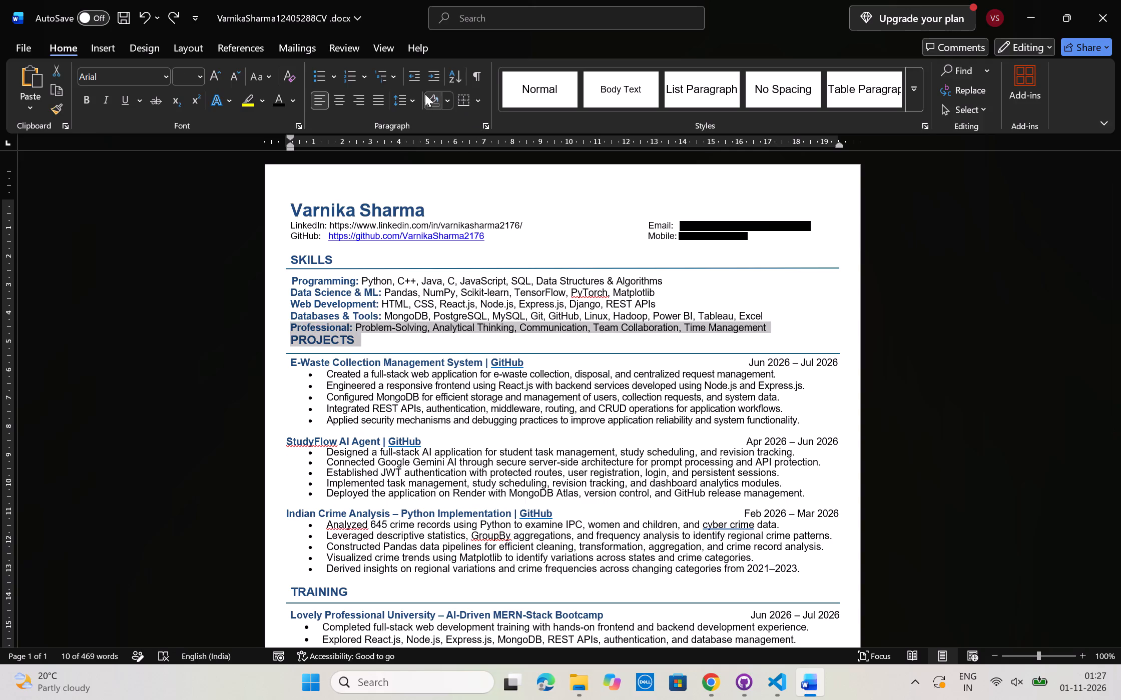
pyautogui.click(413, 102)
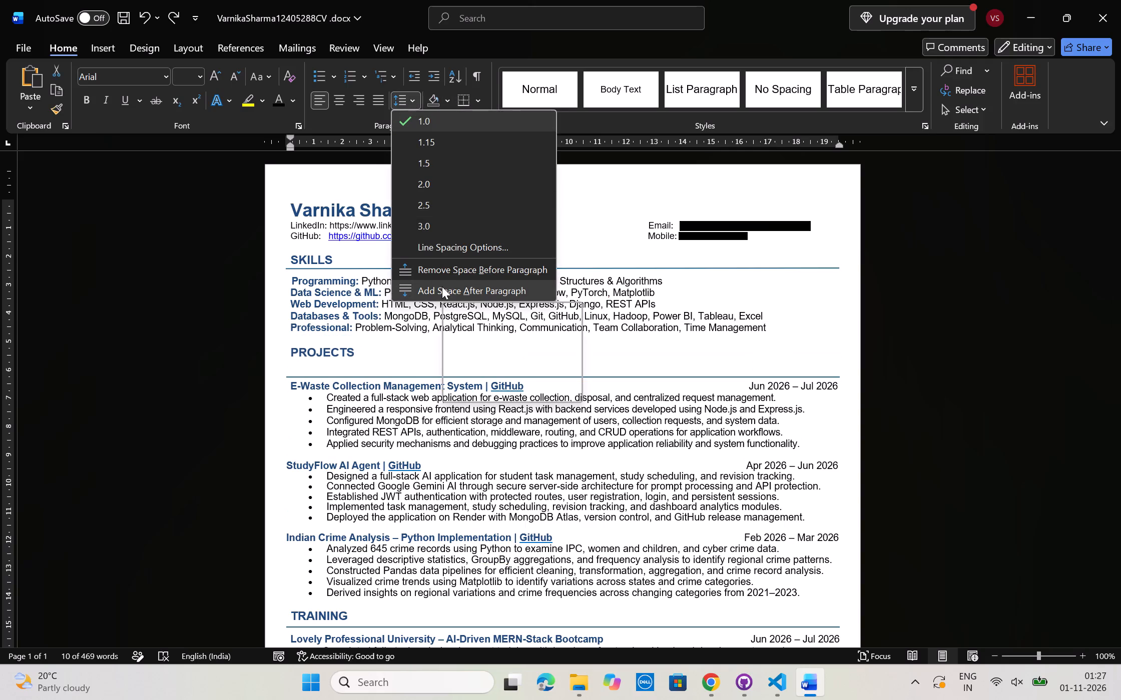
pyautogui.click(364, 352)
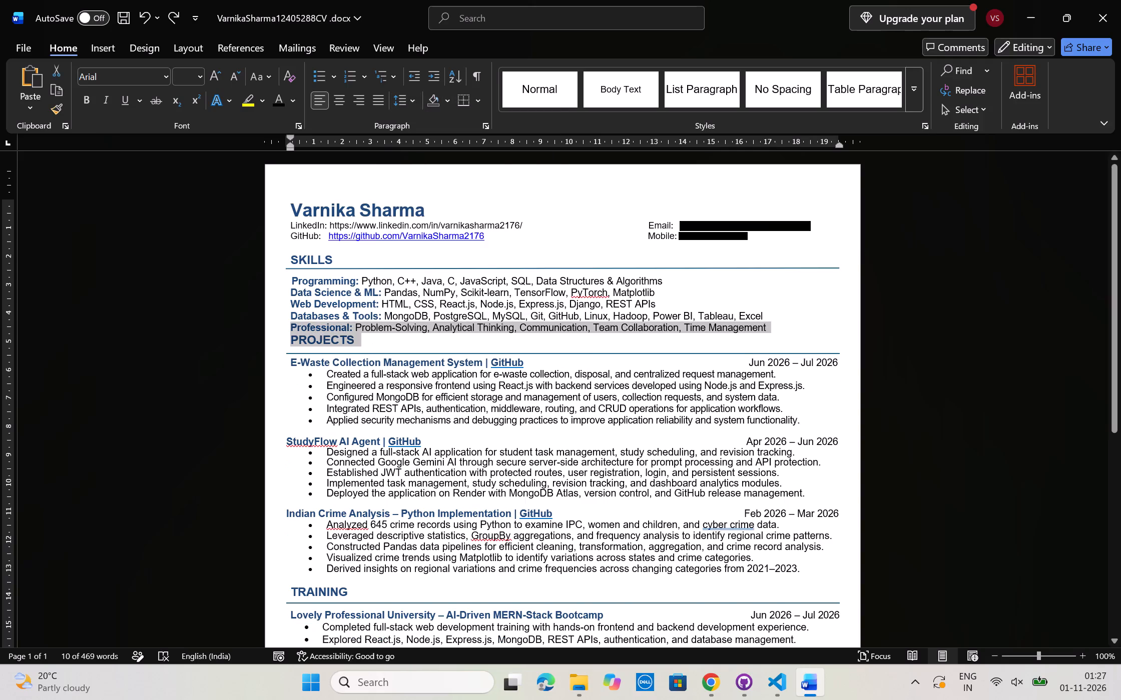